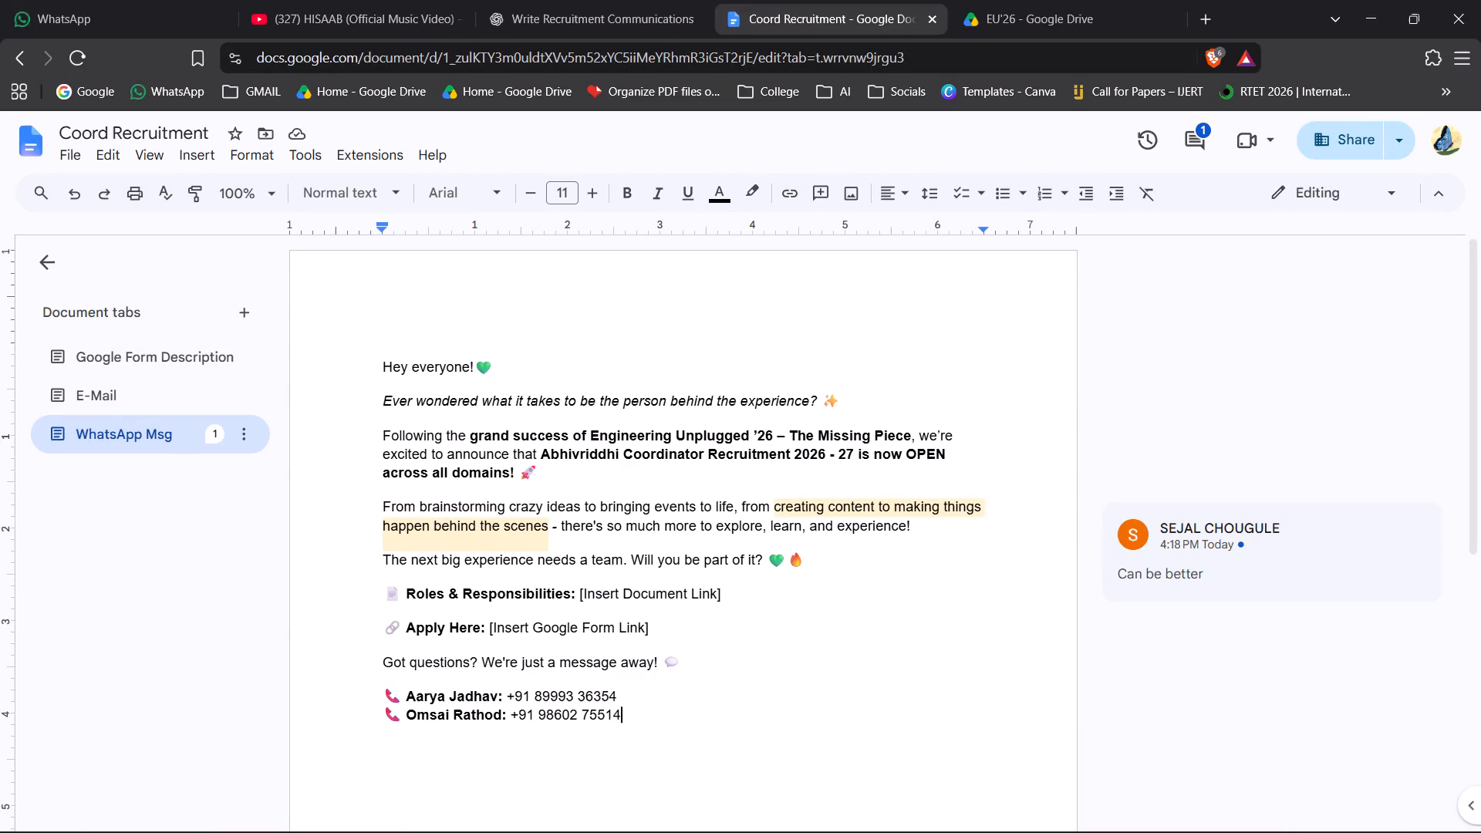
Review the E-Mail and Google Form Description drafts in the Coord Recruitment document.
click(166, 395)
click(201, 331)
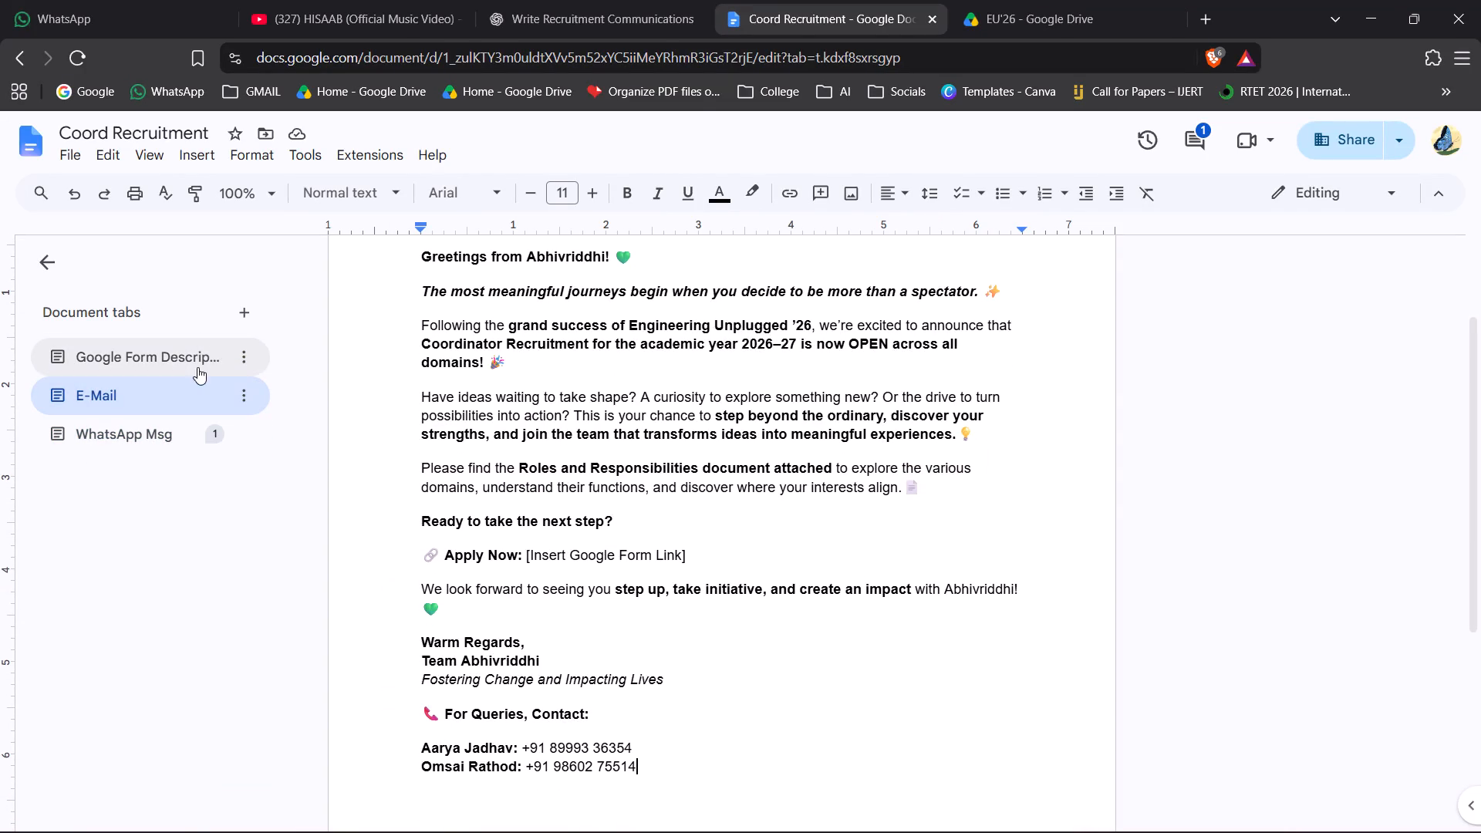
click(197, 367)
click(179, 447)
click(160, 376)
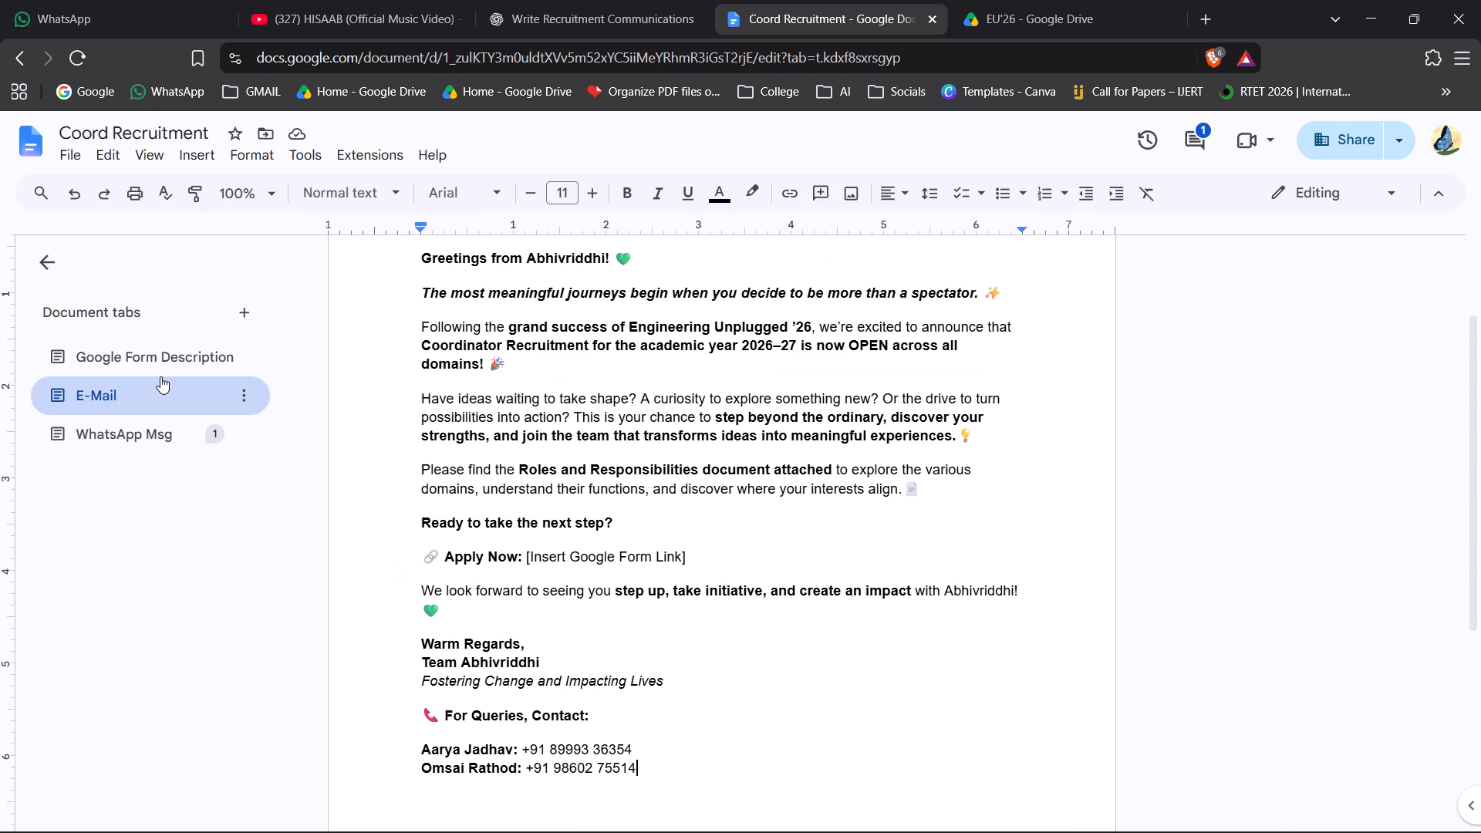
click(182, 349)
scroll(783, 684, up, 9)
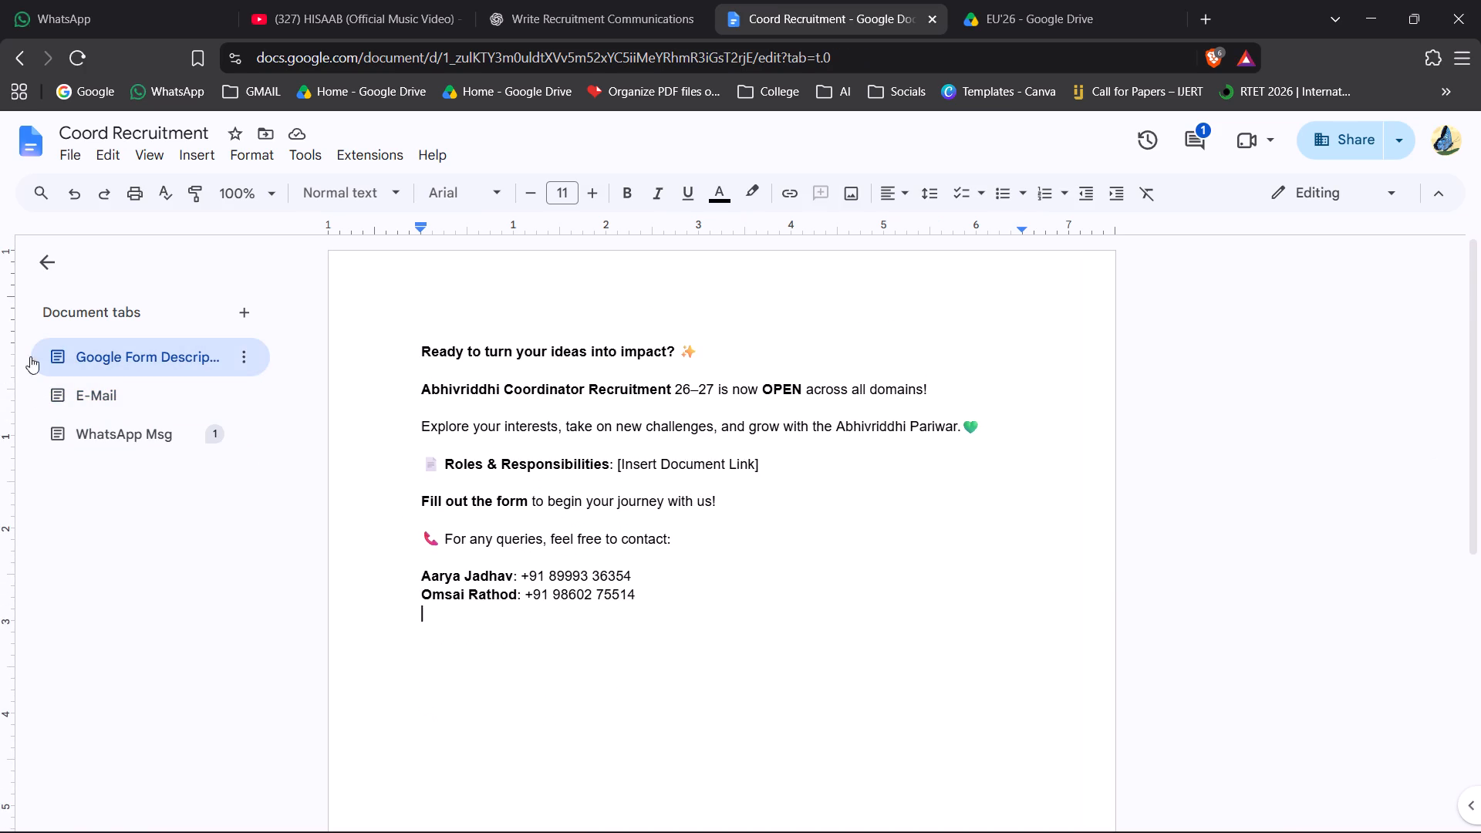
Select the paragraph beginning "From brainstorming crazy ideas" in the WhatsApp Msg draft.
click(98, 429)
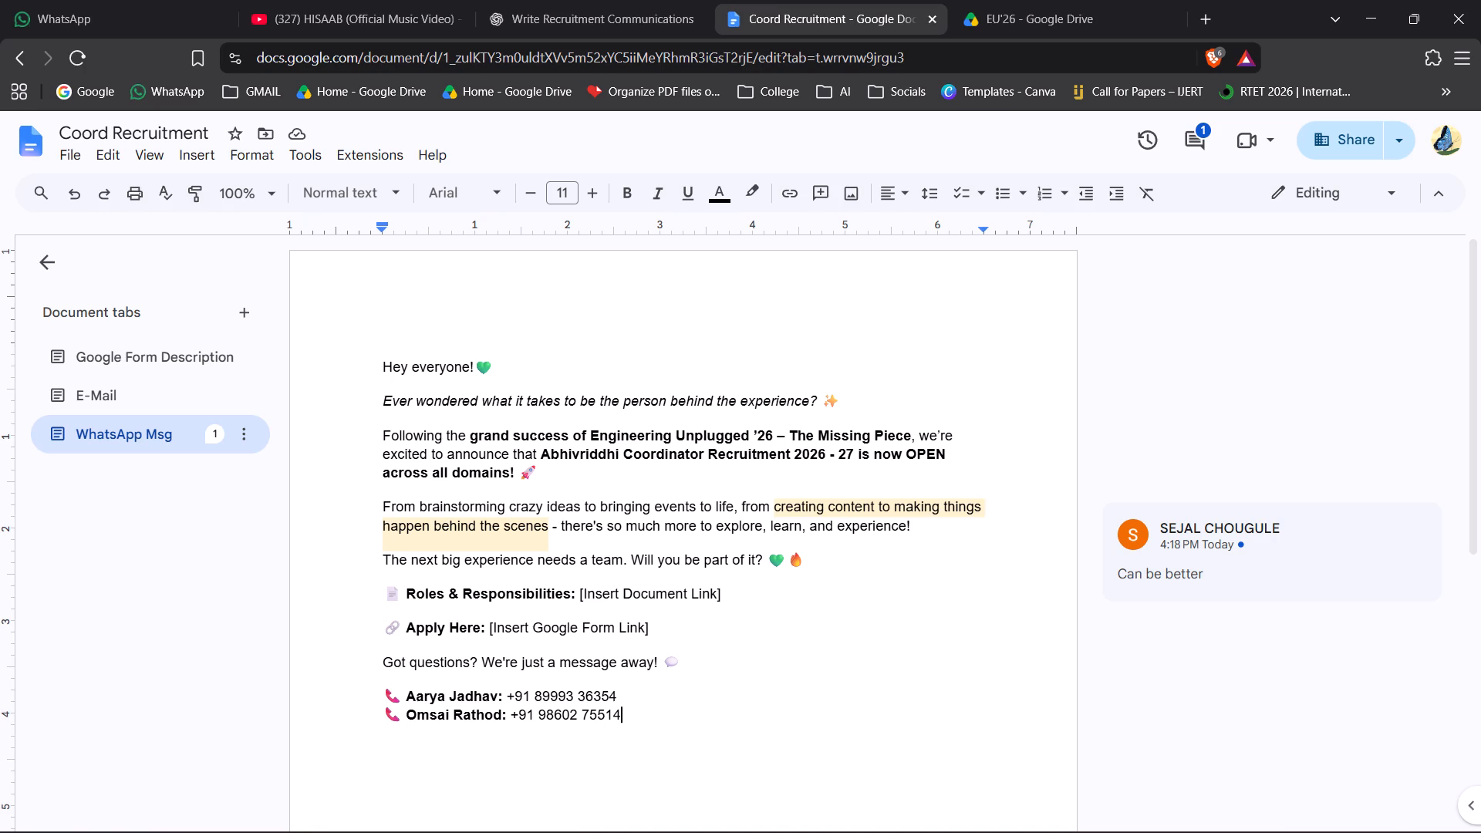
triple_click(772, 514)
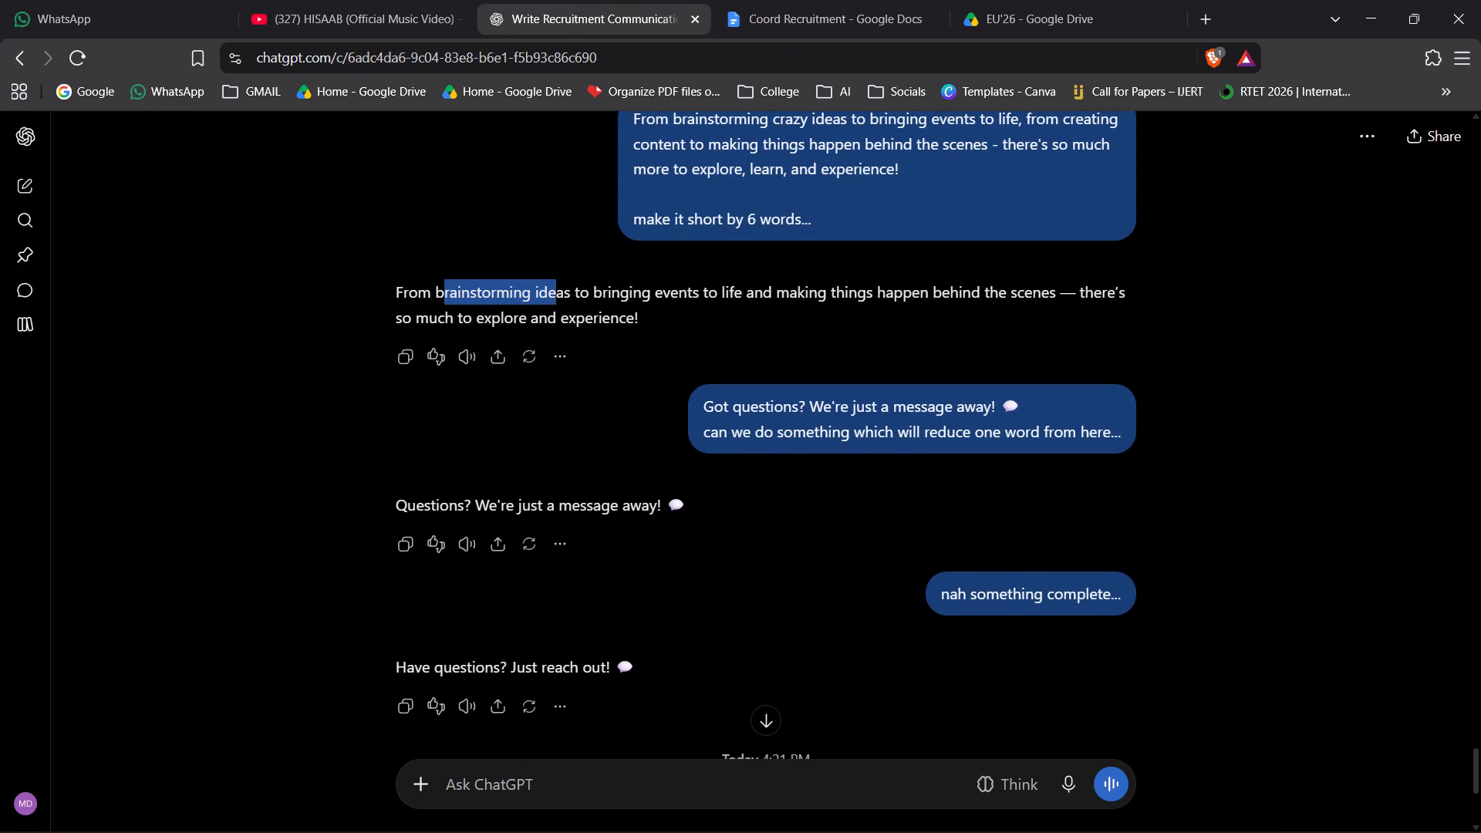
In the WhatsApp Msg draft of the Coord Recruitment document, replace "wild ideas" with "brainstorming ideas", using ChatGPT's earlier wording.
drag(562, 298, 569, 300)
click(569, 300)
key(ctrl+c)
click(513, 387)
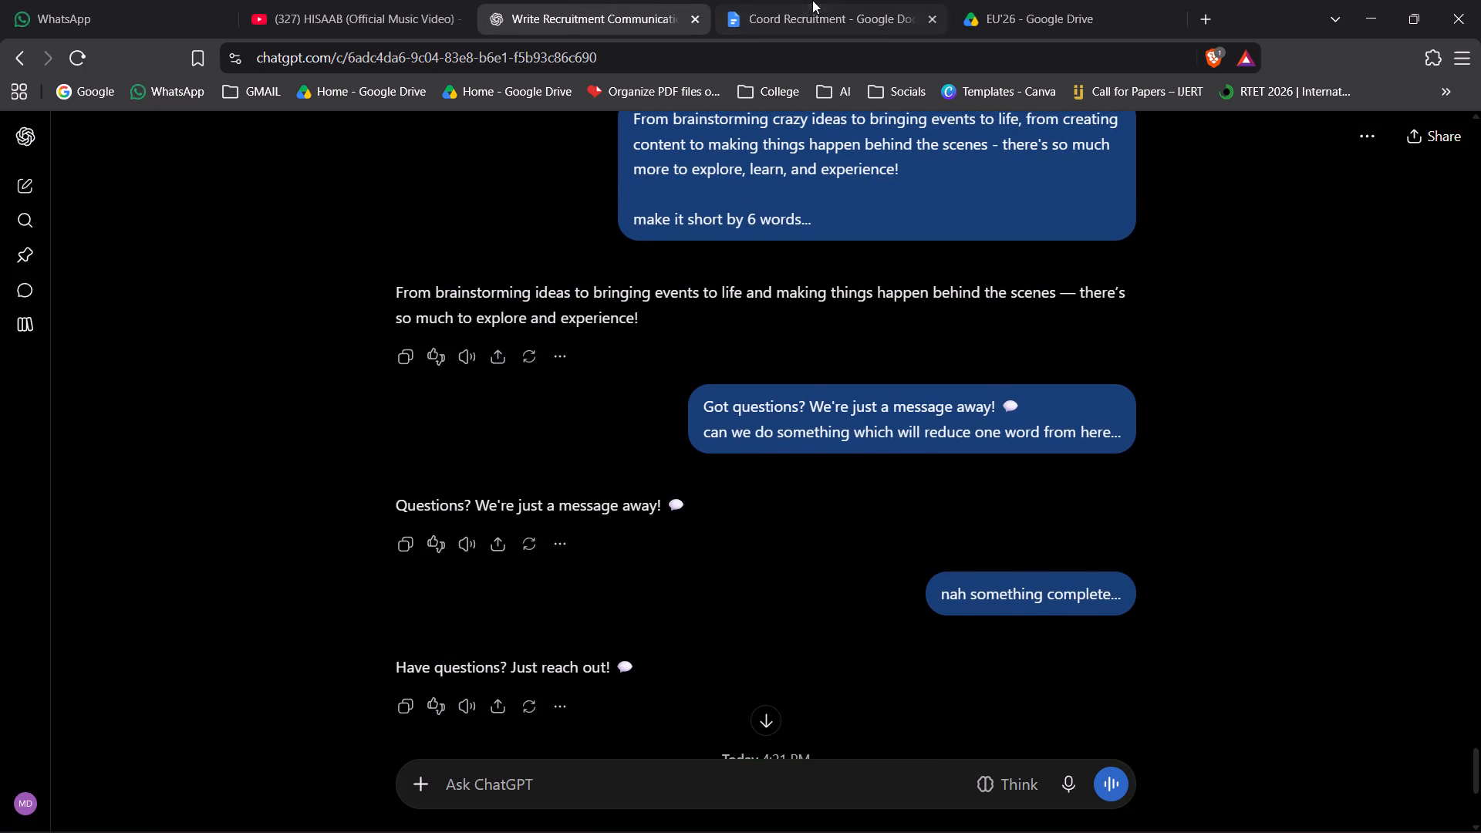
click(813, 0)
drag(459, 504, 472, 505)
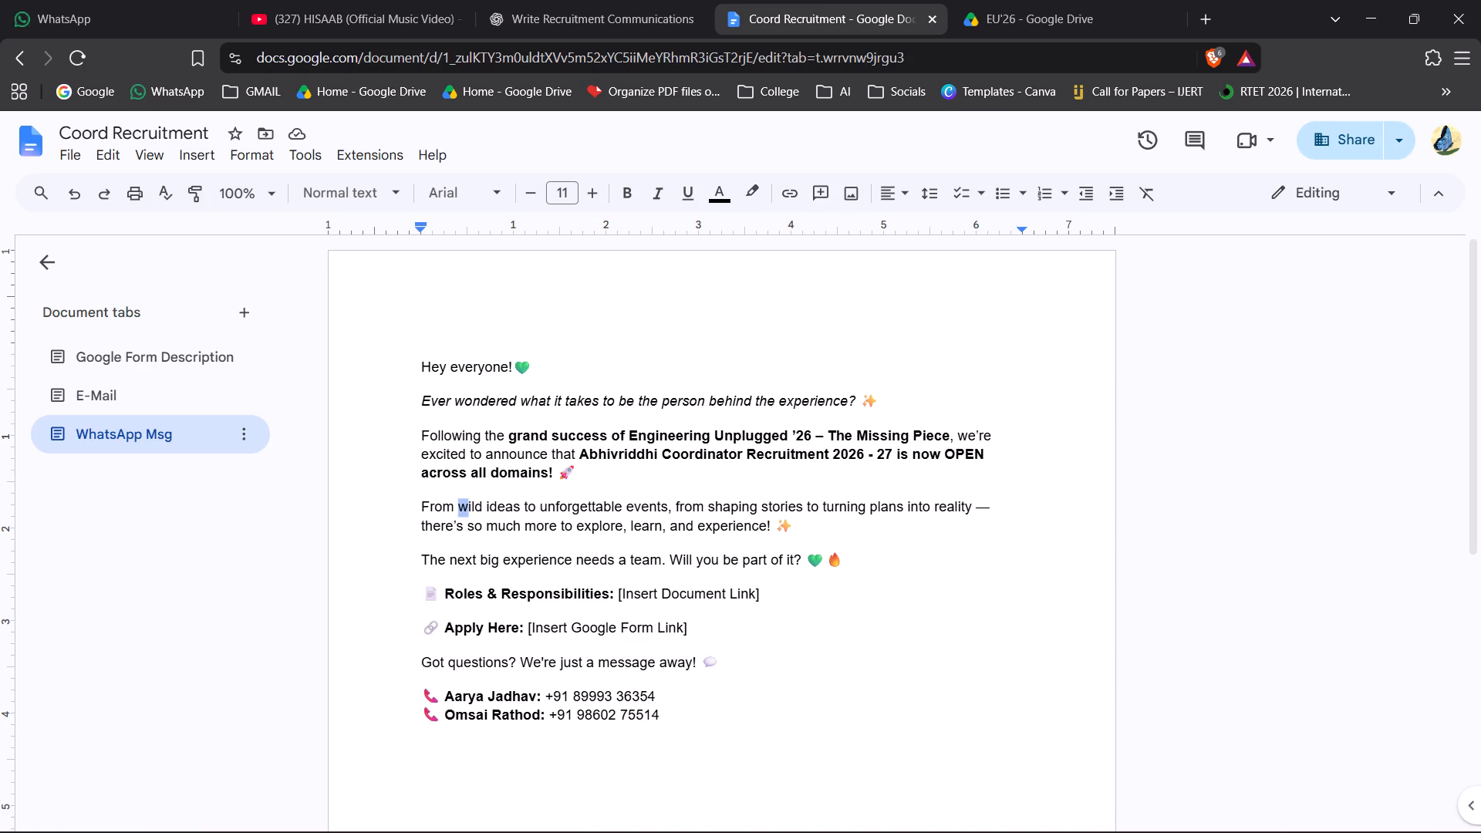
drag(472, 505, 518, 510)
key(ctrl+v)
key(ctrl+z)
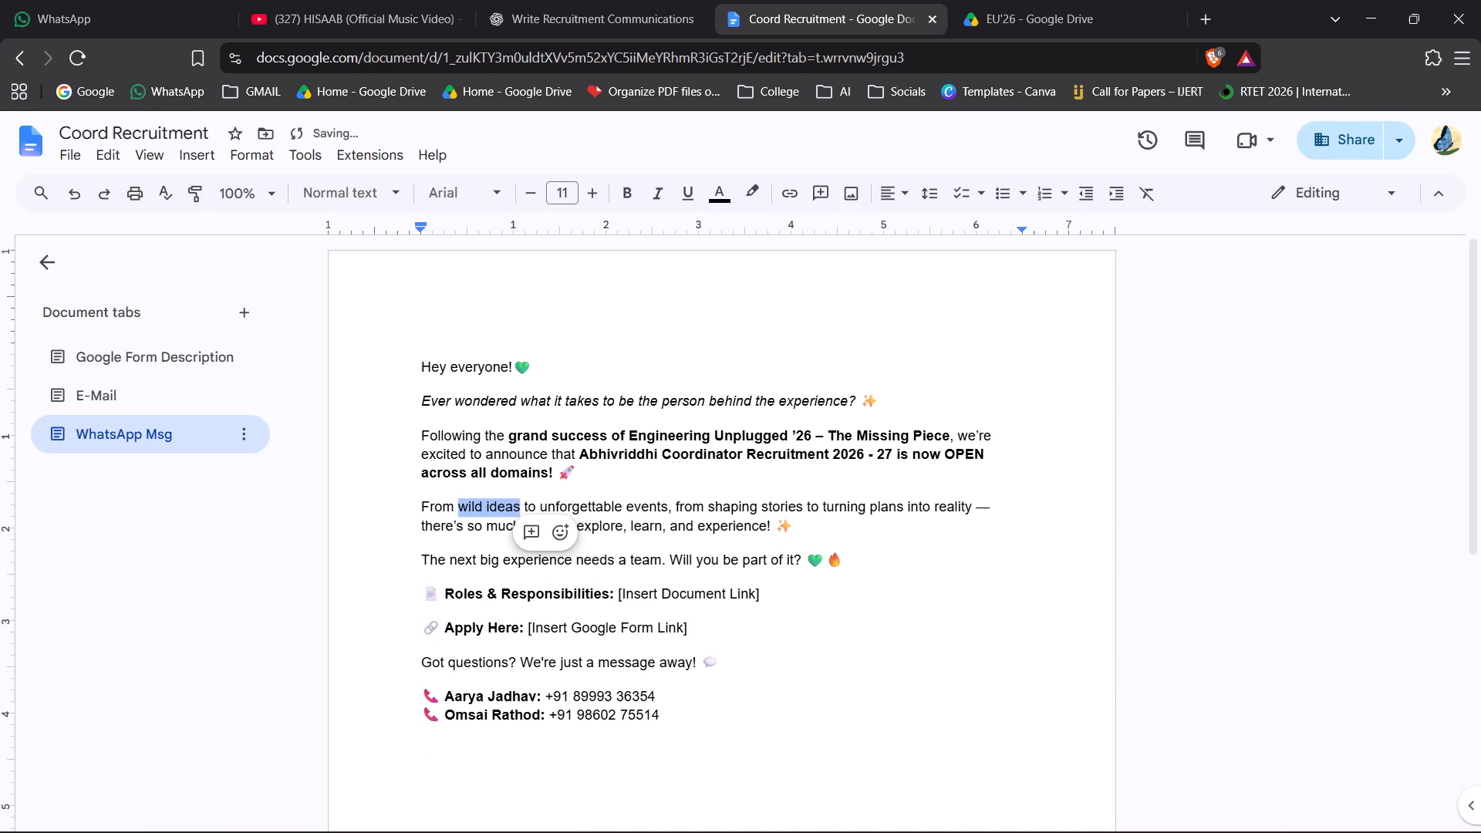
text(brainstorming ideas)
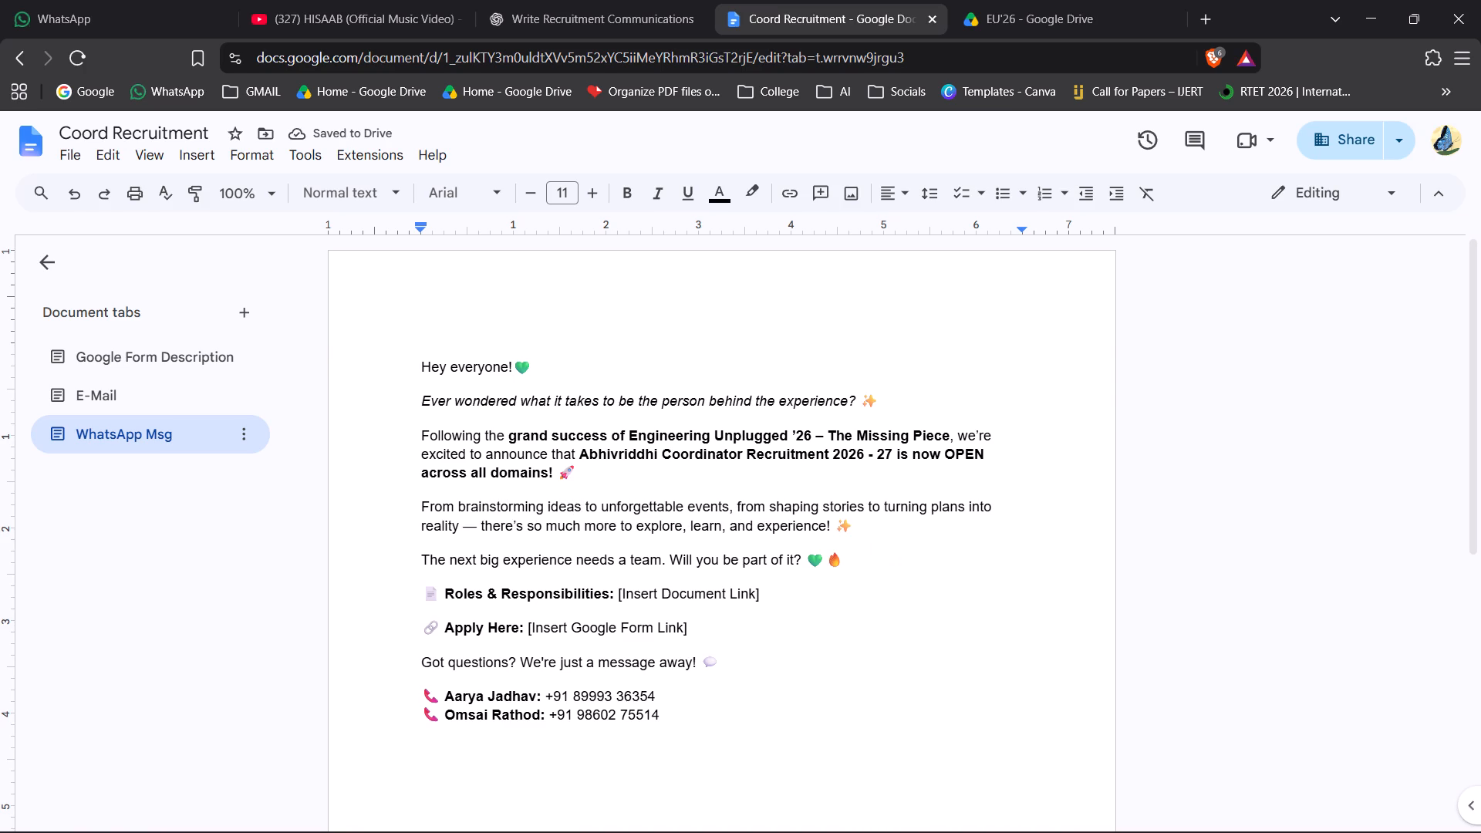
Replace the dash after "turning plans into reality" with a comma.
click(477, 525)
key(BackSpace)
key(BackSpace)
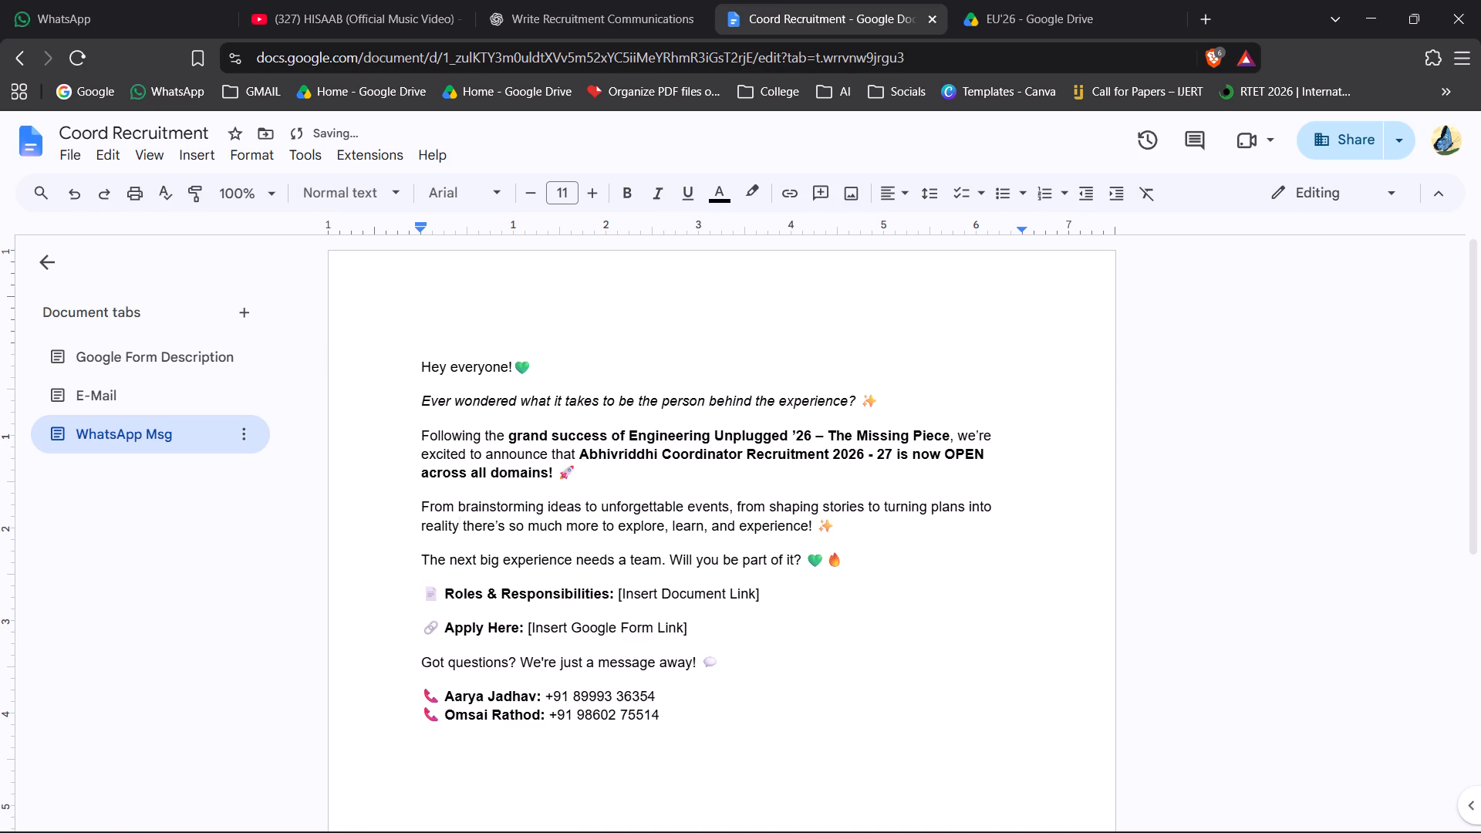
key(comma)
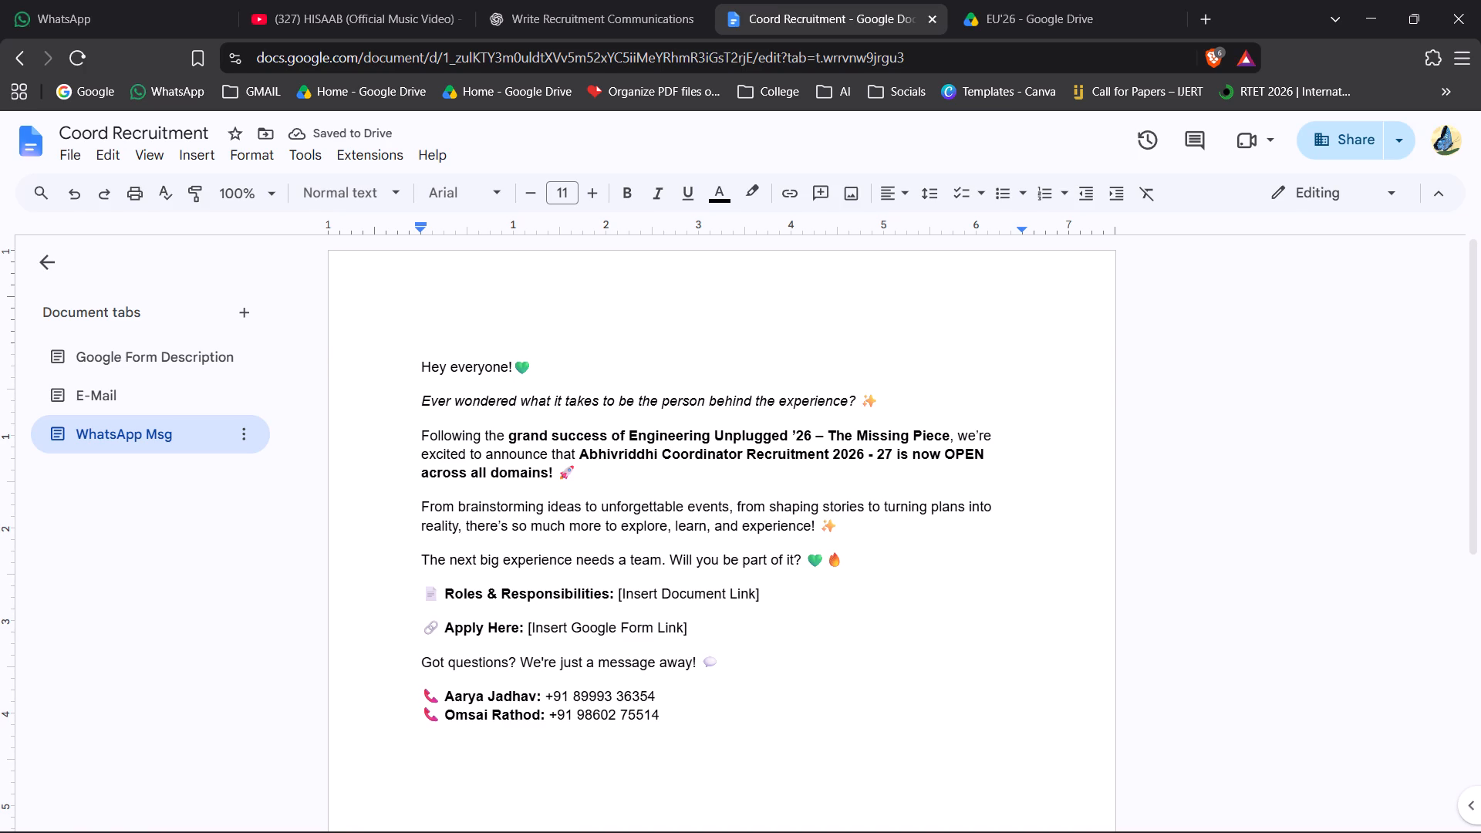
Read through the E-Mail draft and remove the empty lines between the contact details and "Warm Regards".
click(136, 385)
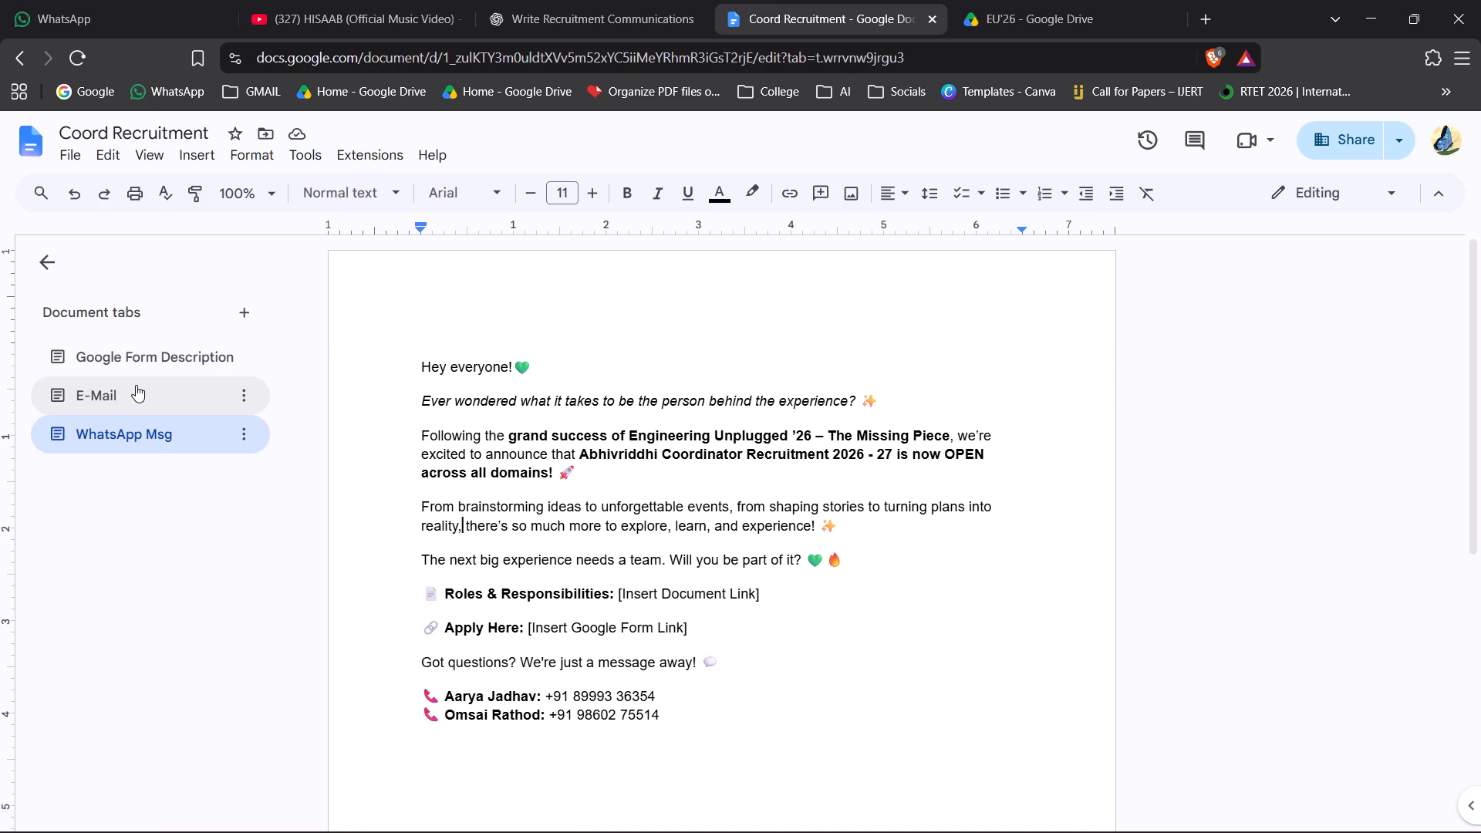
click(136, 385)
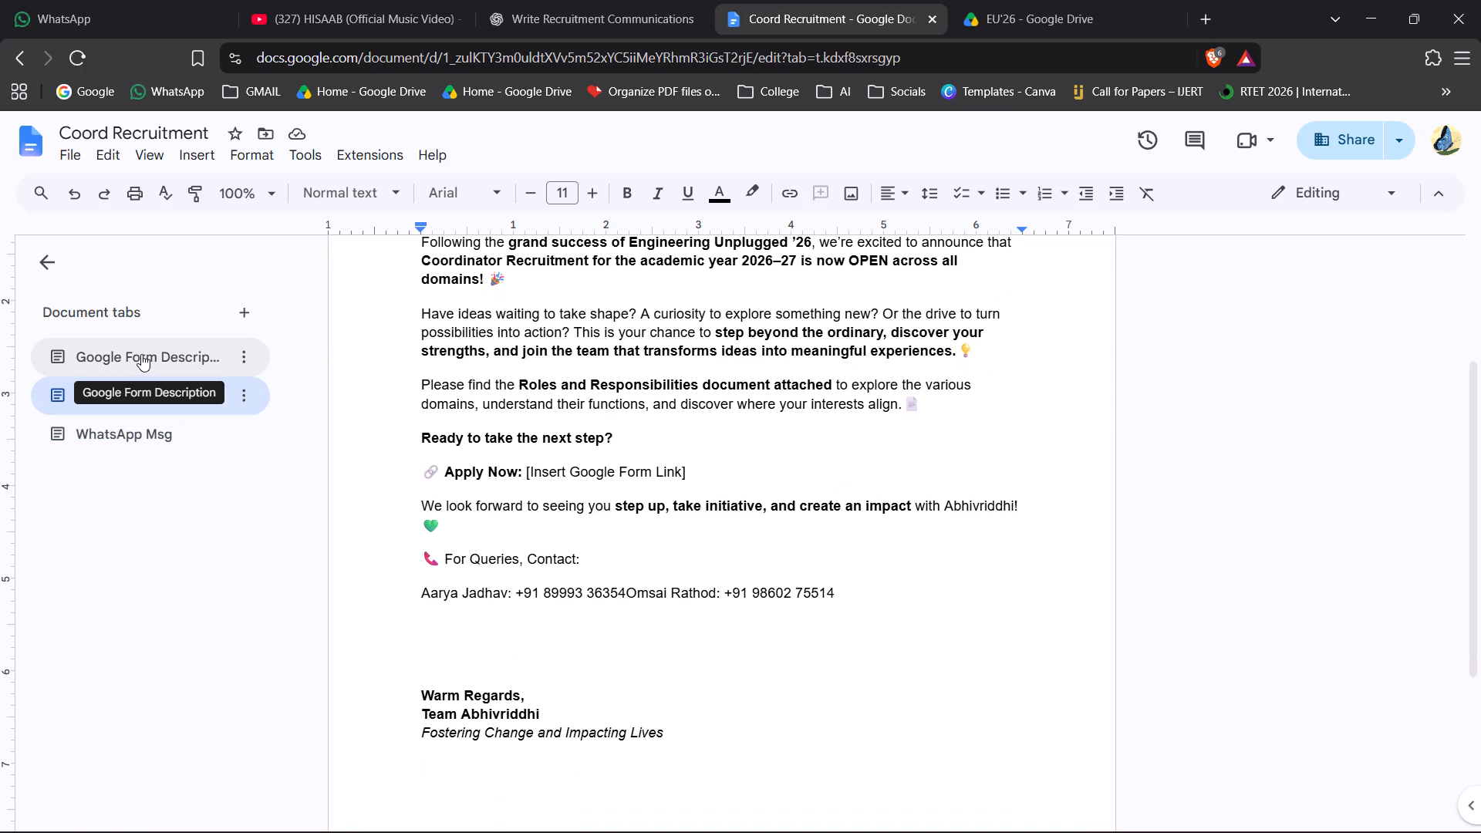
scroll(580, 754, up, 5)
scroll(580, 754, down, 2)
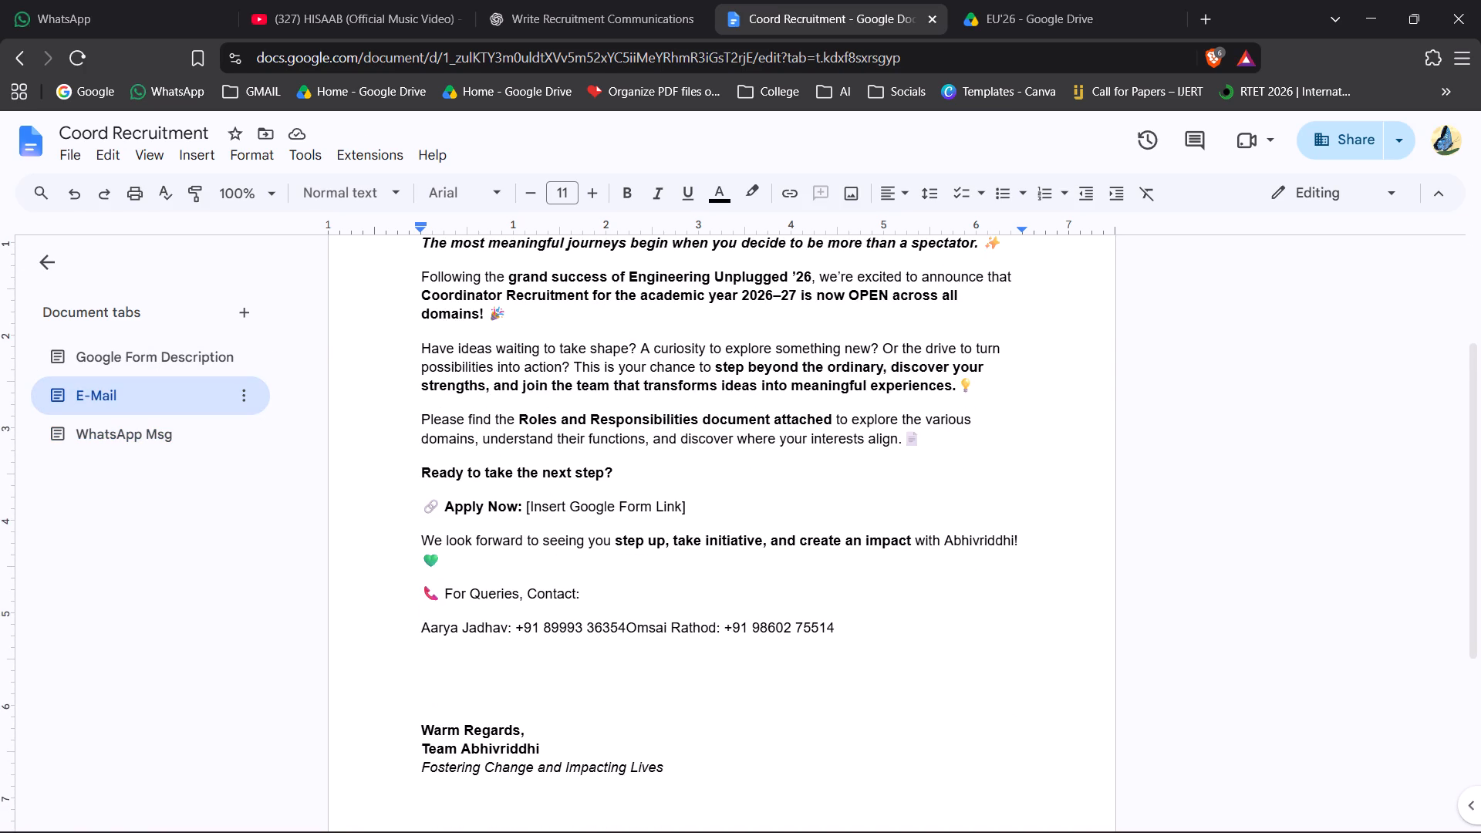
scroll(484, 694, up, 1)
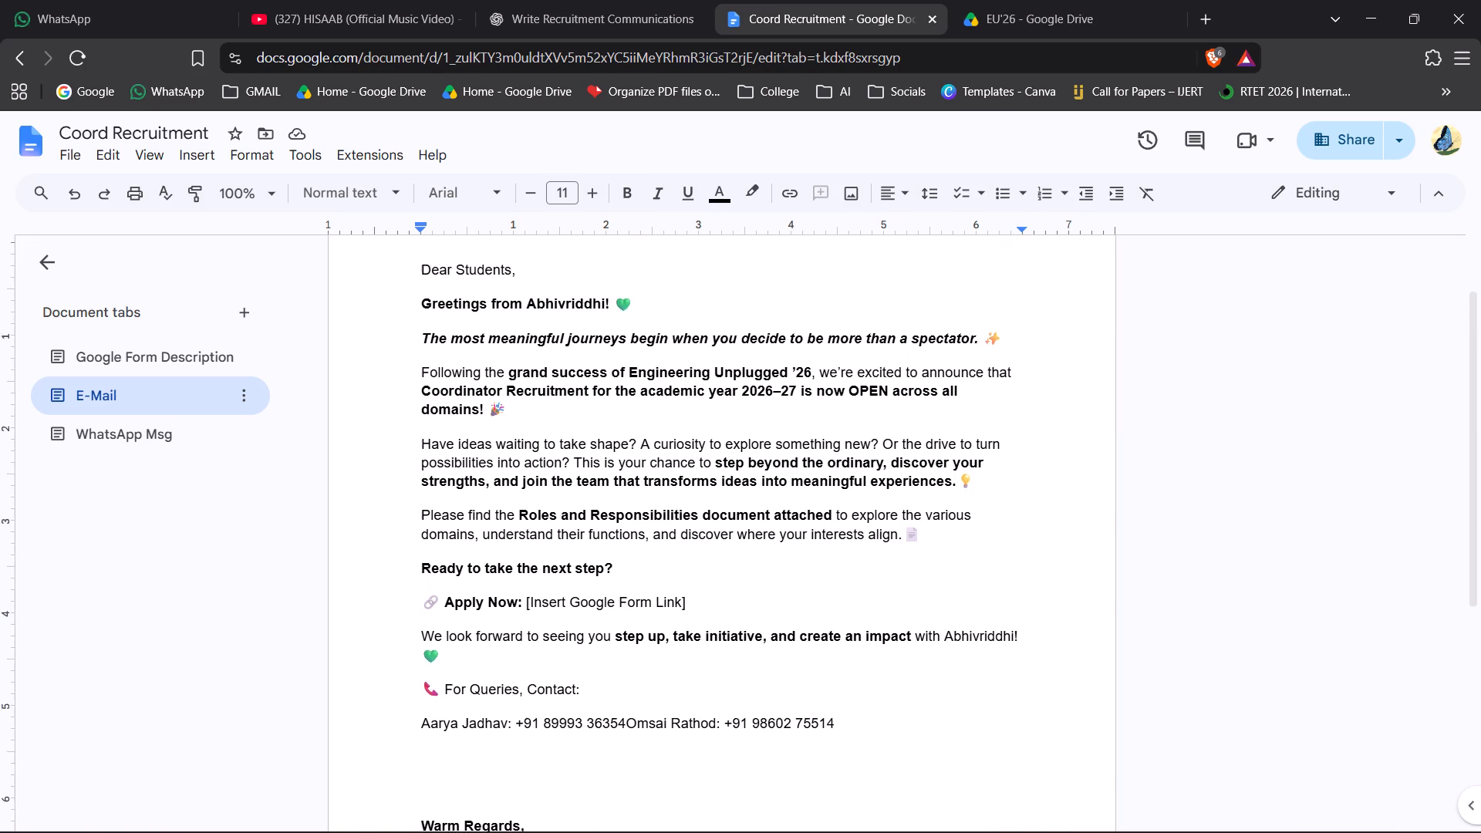
scroll(484, 694, up, 2)
scroll(484, 694, down, 3)
click(133, 364)
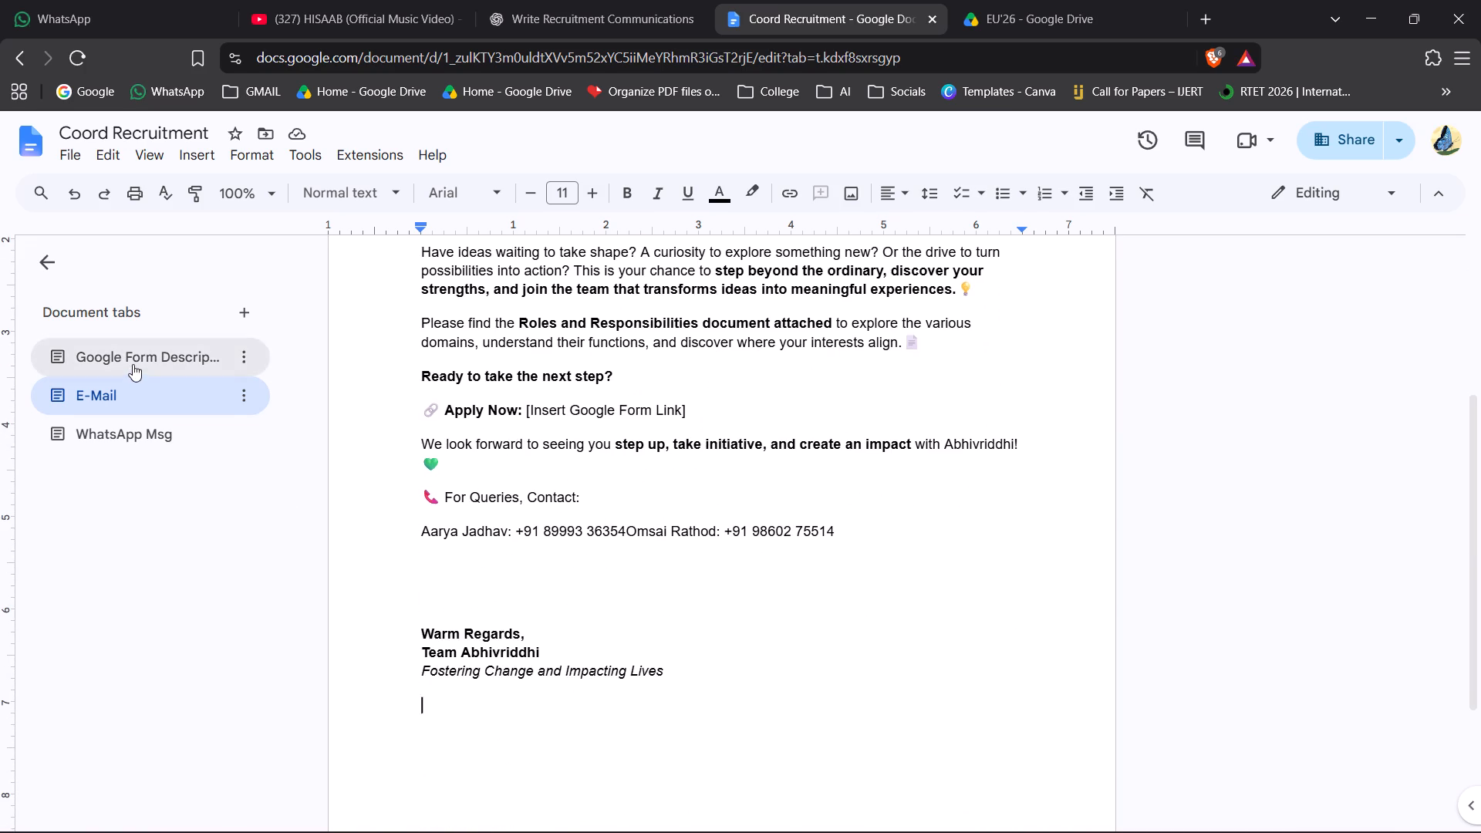
click(160, 401)
click(447, 608)
key(BackSpace)
key(BackSpace)
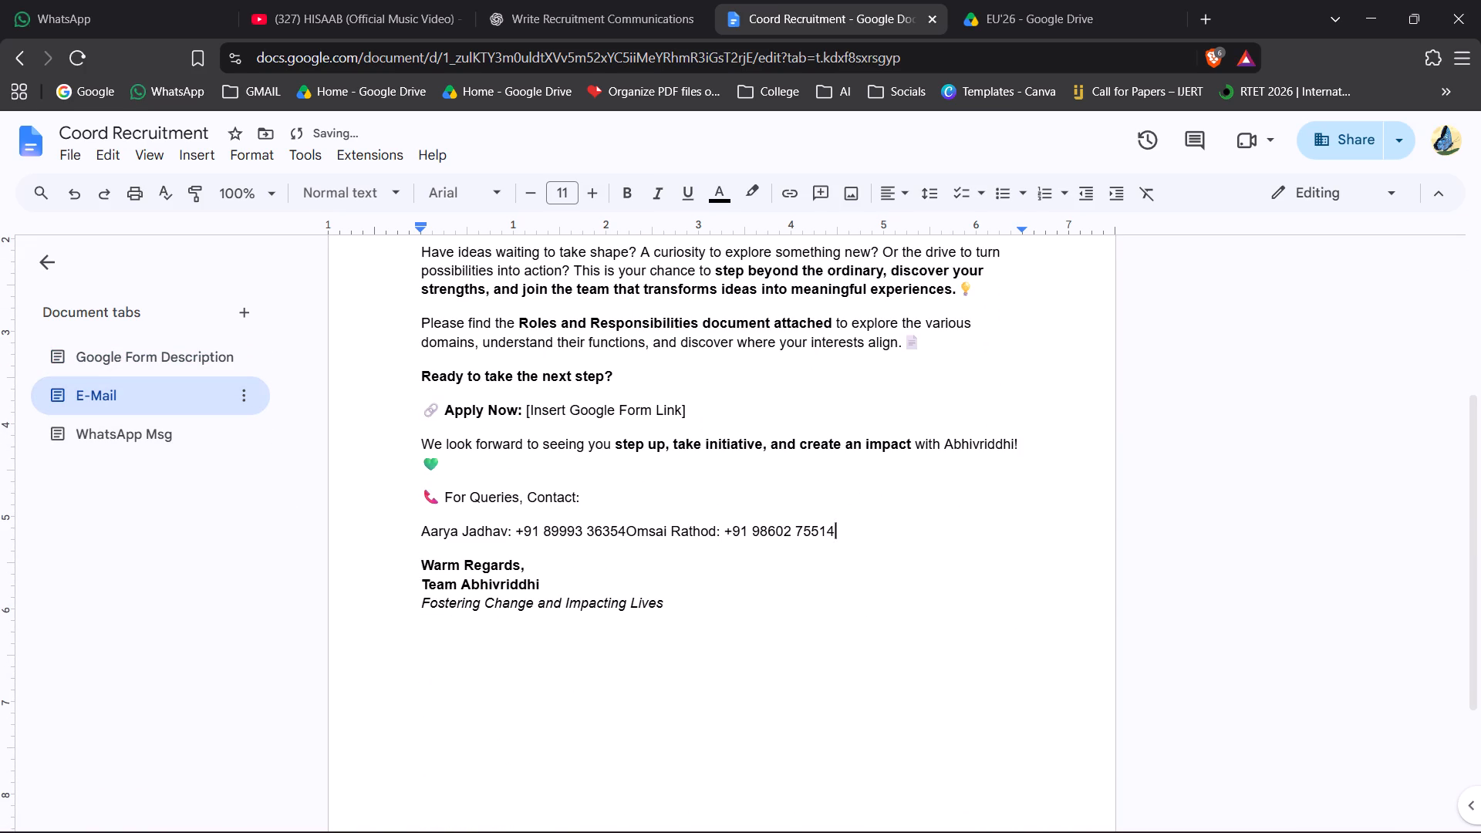
Copy the two formatted contact lines, including their phone emojis, from the end of the WhatsApp Msg draft.
click(107, 416)
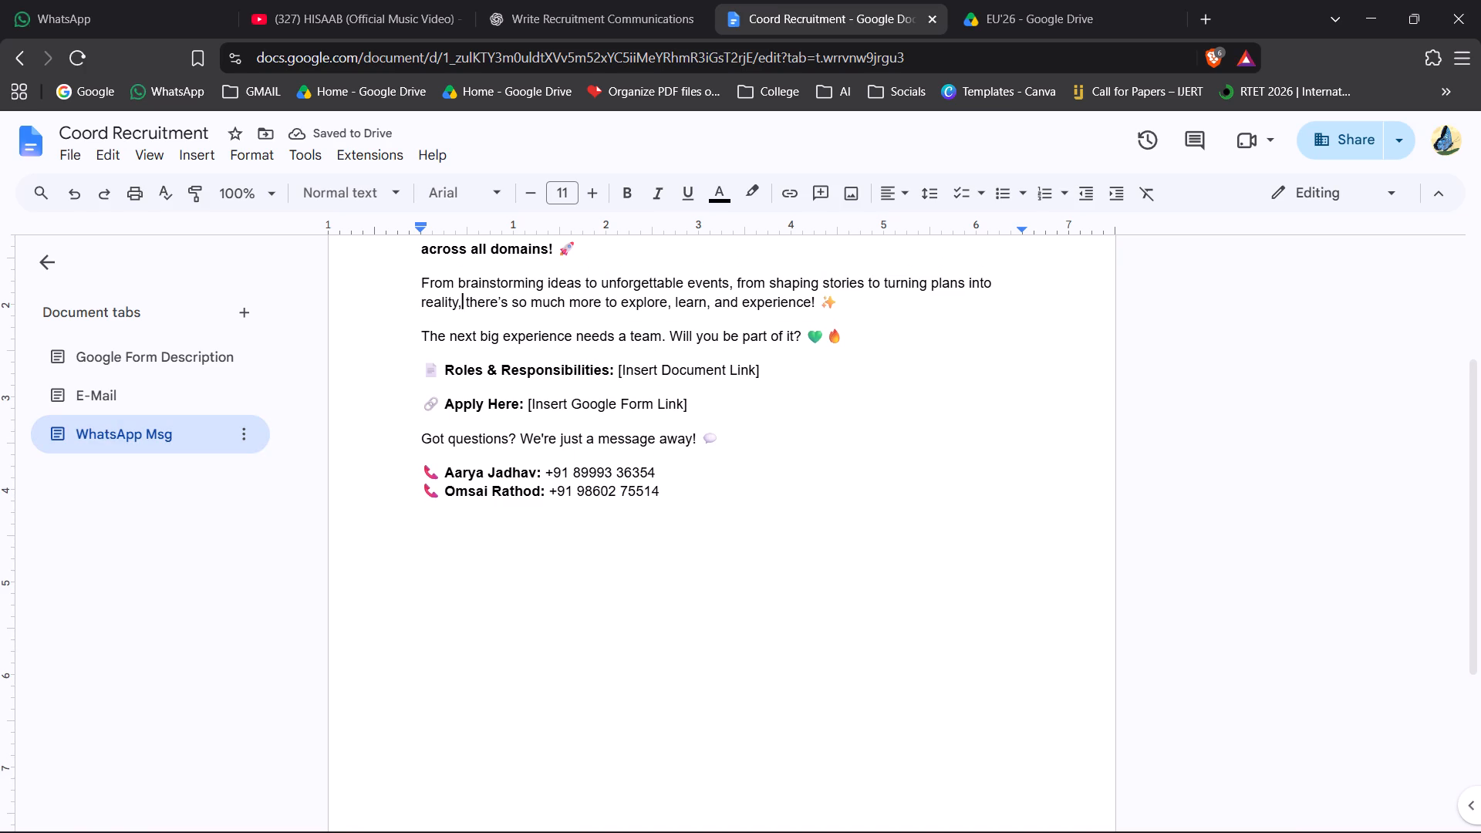
drag(444, 474, 488, 487)
drag(498, 491, 636, 511)
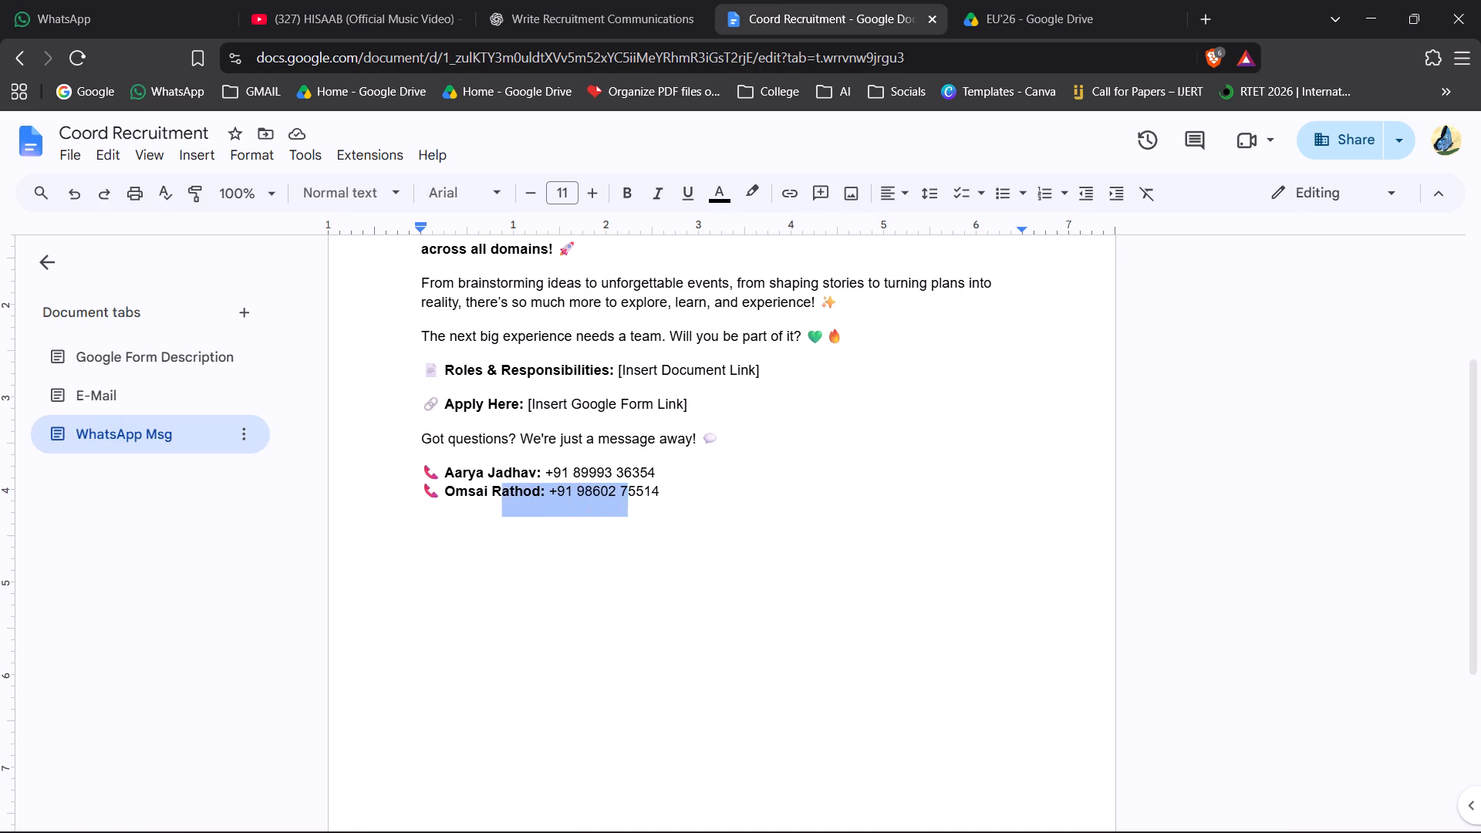
drag(636, 511, 683, 508)
click(673, 478)
drag(676, 504, 444, 464)
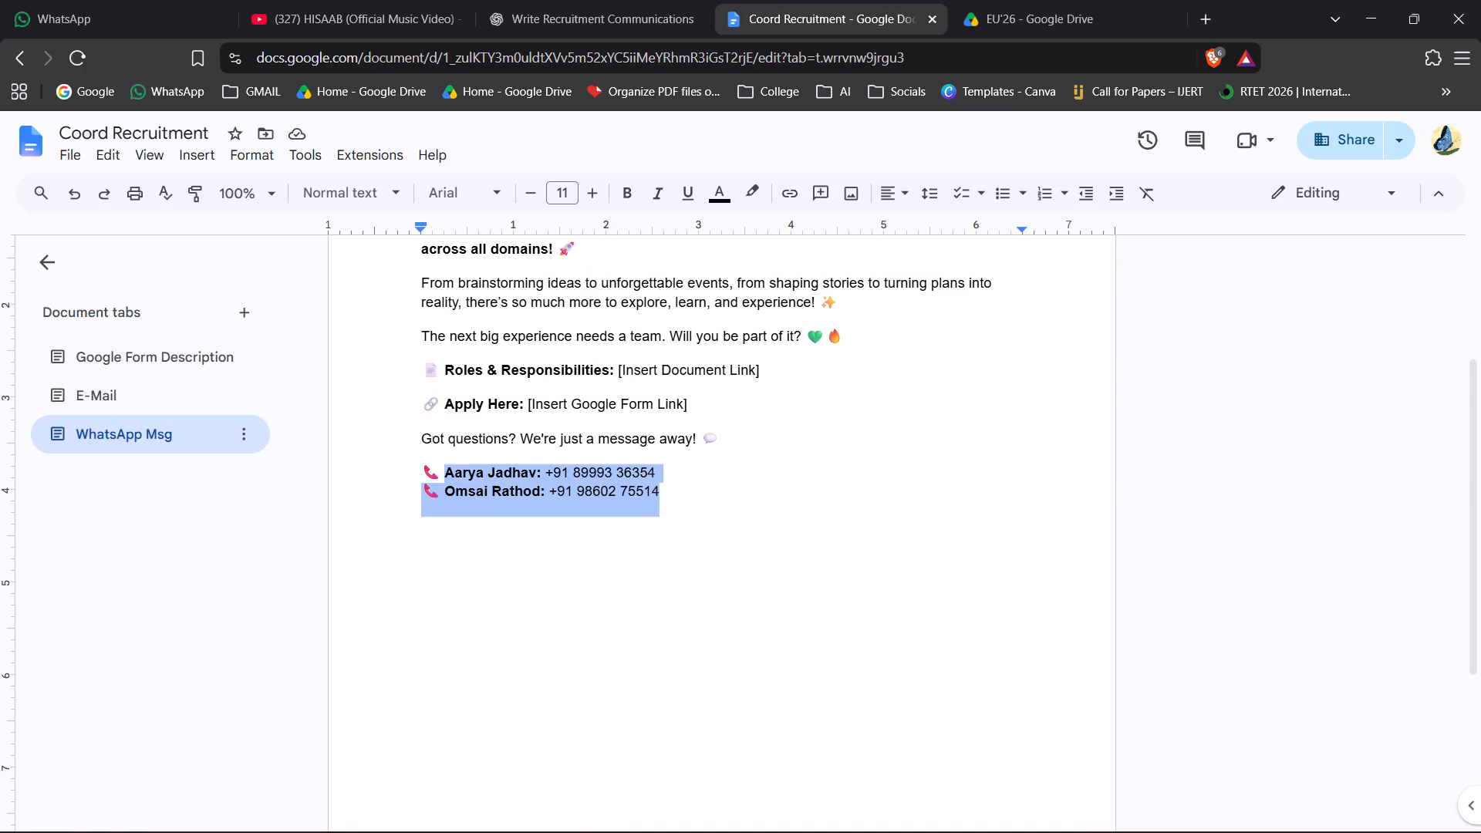
drag(444, 464, 430, 460)
click(430, 460)
drag(430, 460, 415, 477)
click(698, 479)
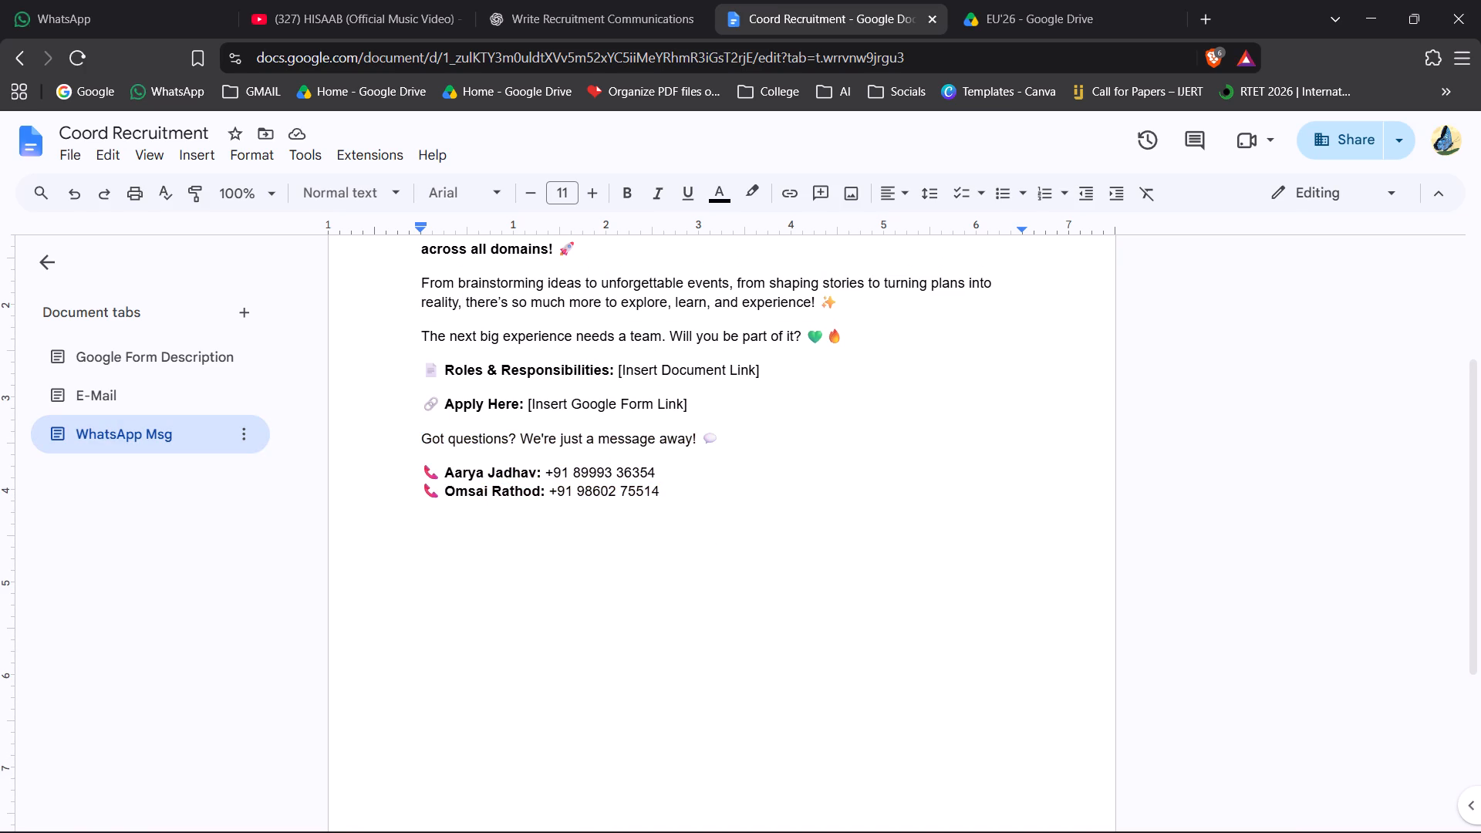
drag(641, 514, 690, 503)
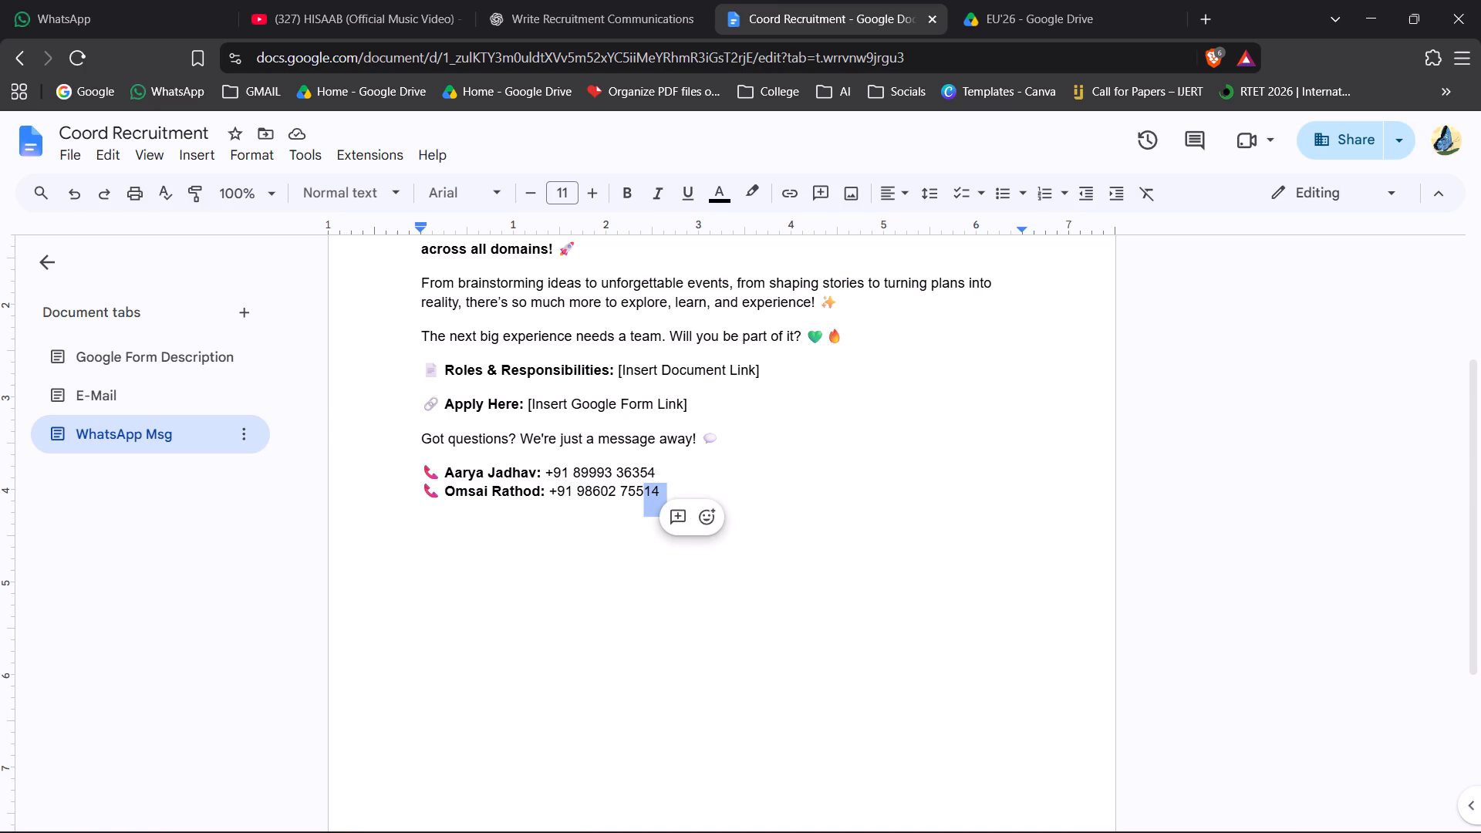
click(681, 487)
drag(677, 491, 369, 475)
key(ctrl+c)
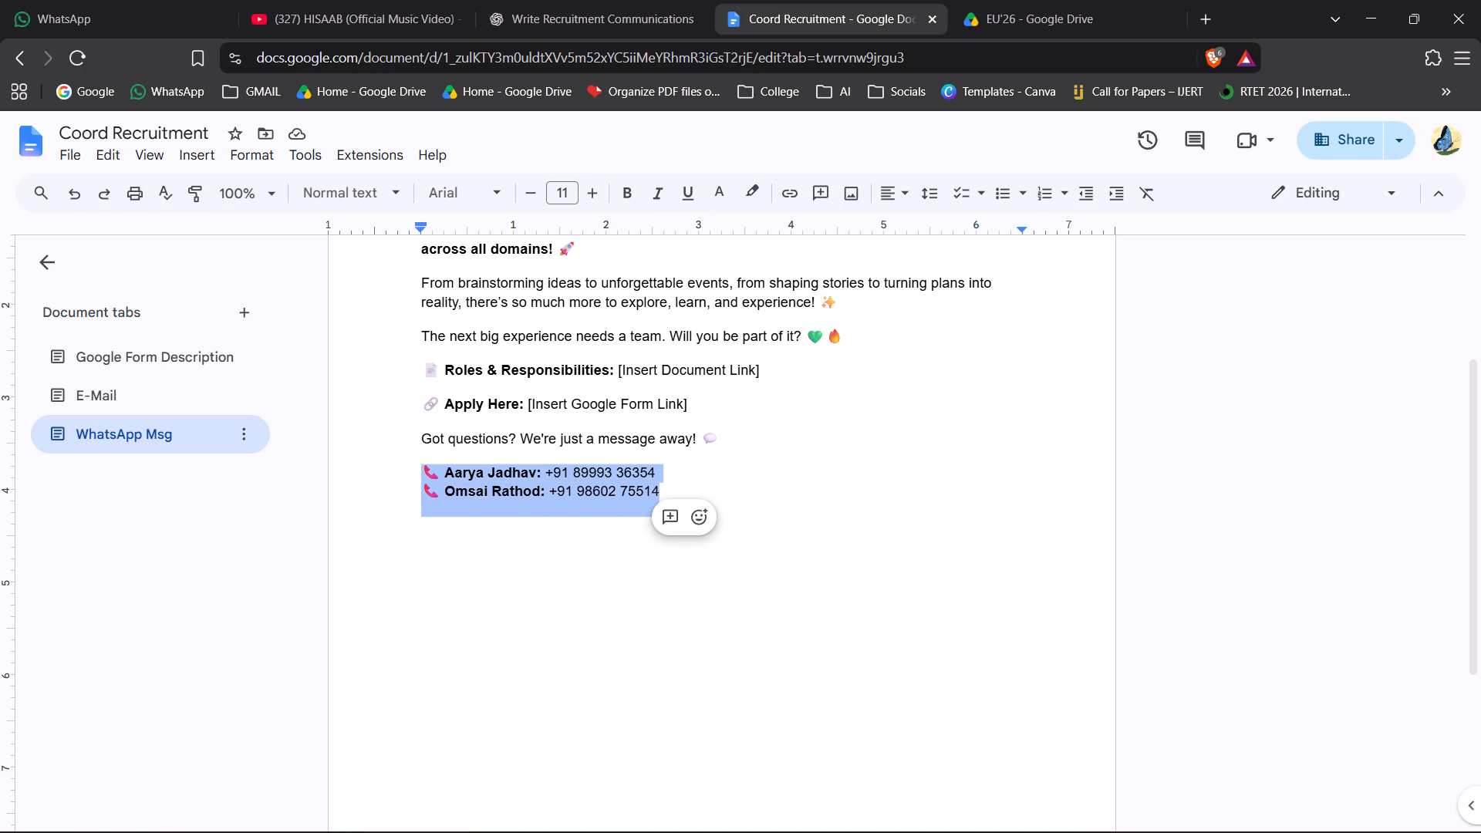
Replace the run-together contact line under "For Queries, Contact:" in the E-Mail draft with the copied contact lines.
click(140, 387)
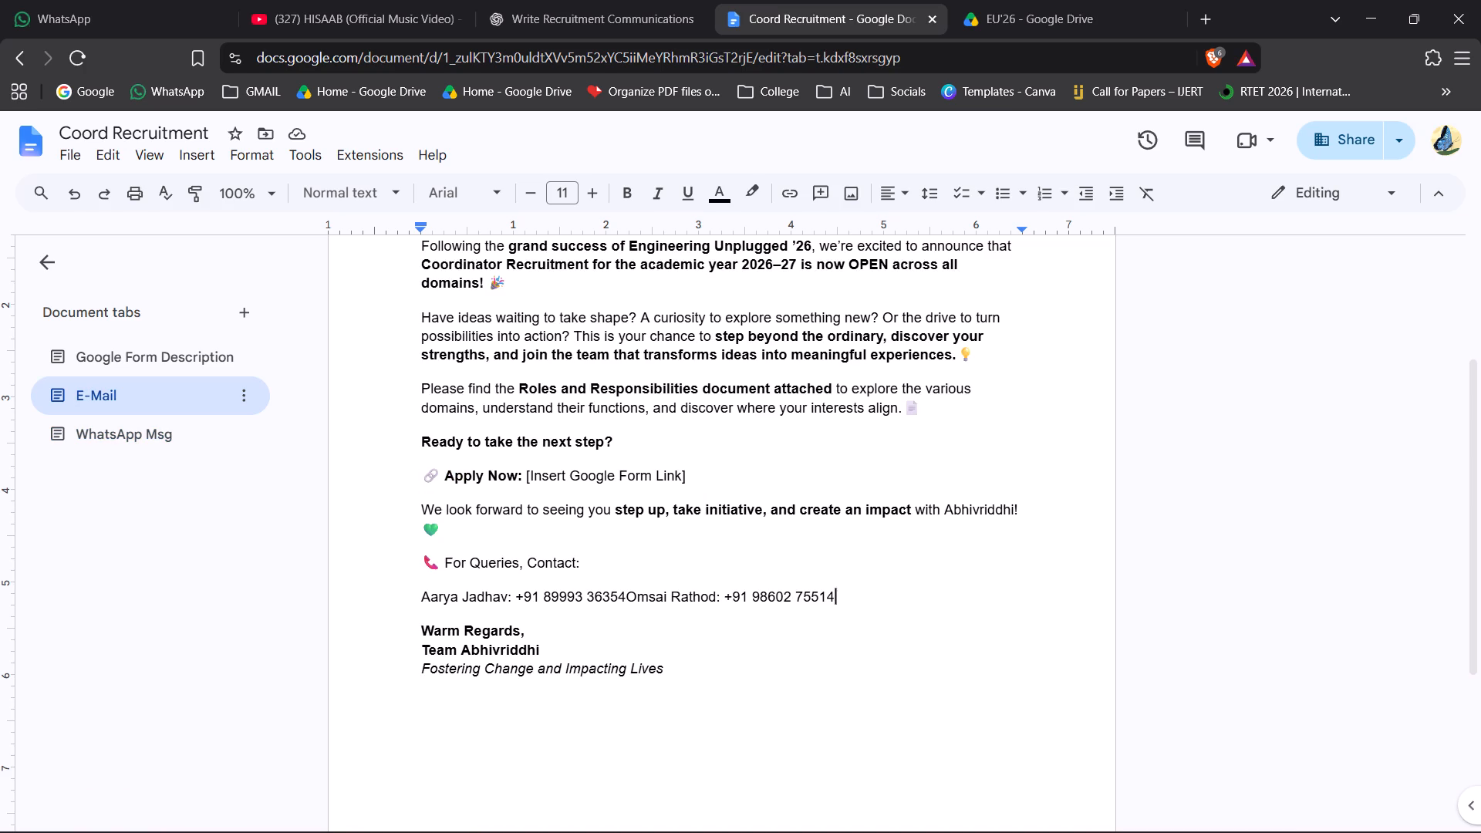
drag(414, 598, 852, 597)
key(ctrl+v)
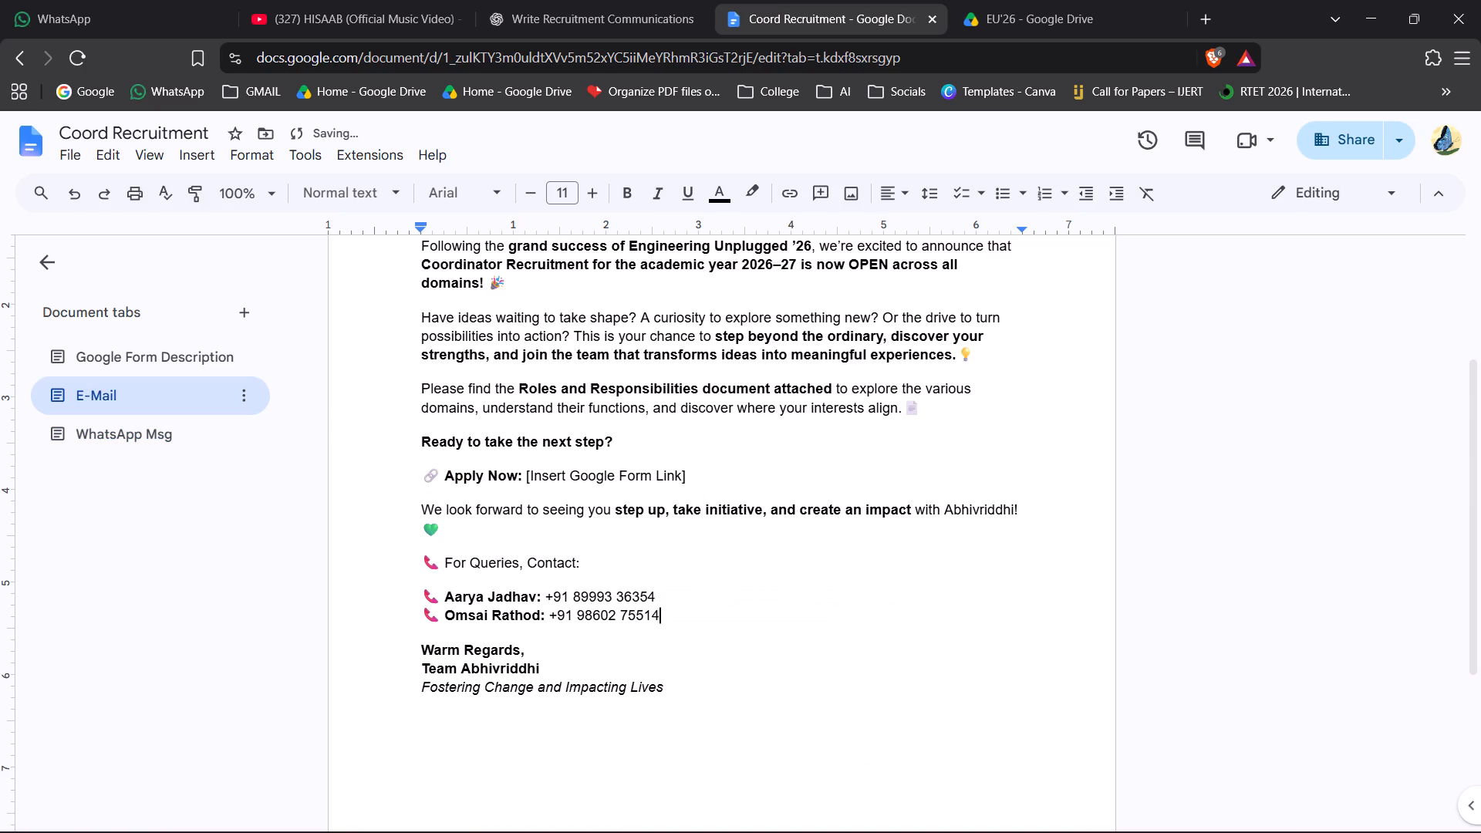
Remove the phone emojis in front of both contact names in the E-Mail draft, and look over the email.
click(445, 599)
drag(443, 598, 422, 602)
drag(417, 603, 407, 604)
click(407, 604)
double_click(427, 596)
key(BackSpace)
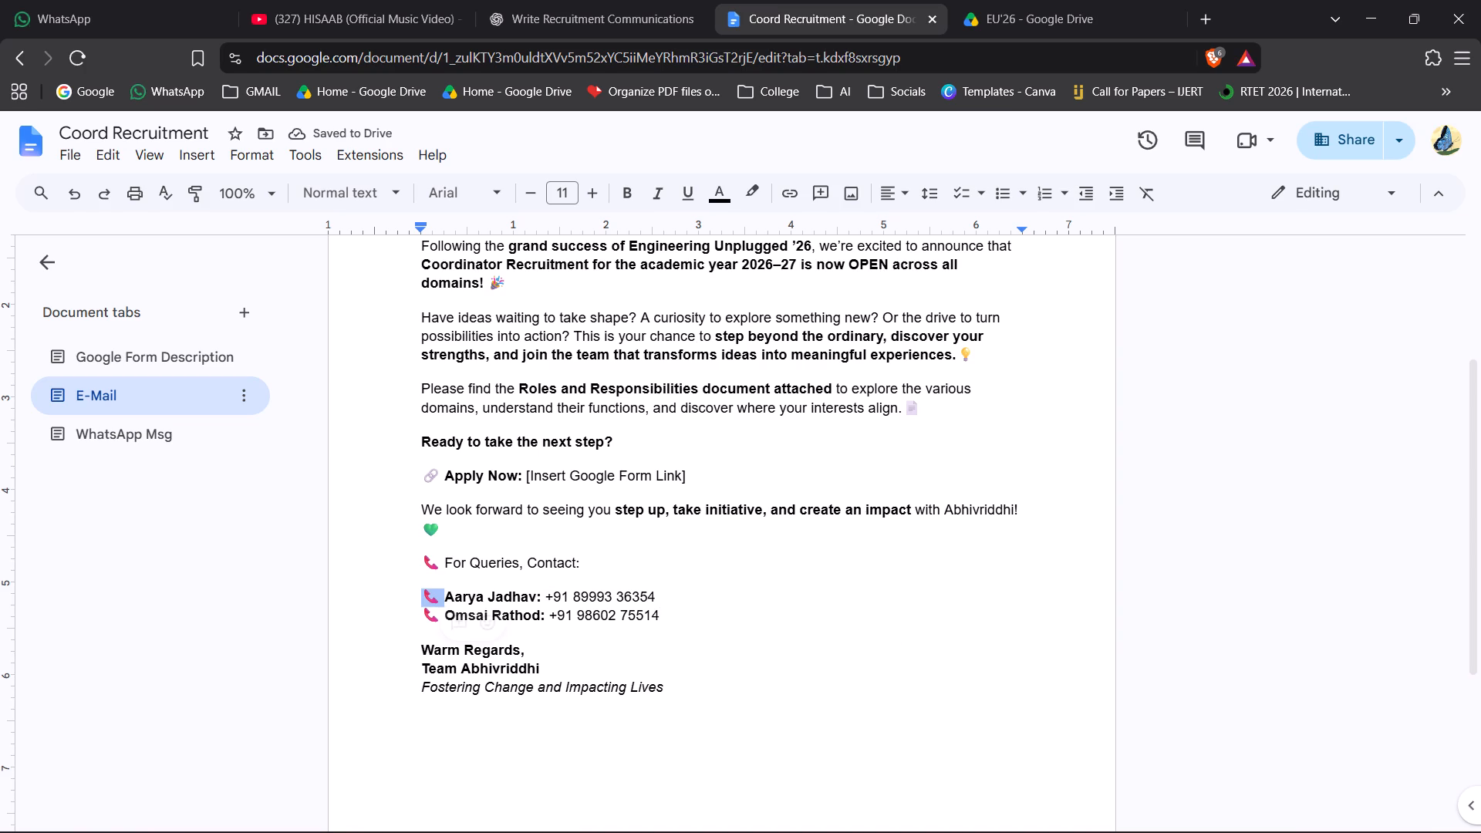
double_click(429, 616)
key(BackSpace)
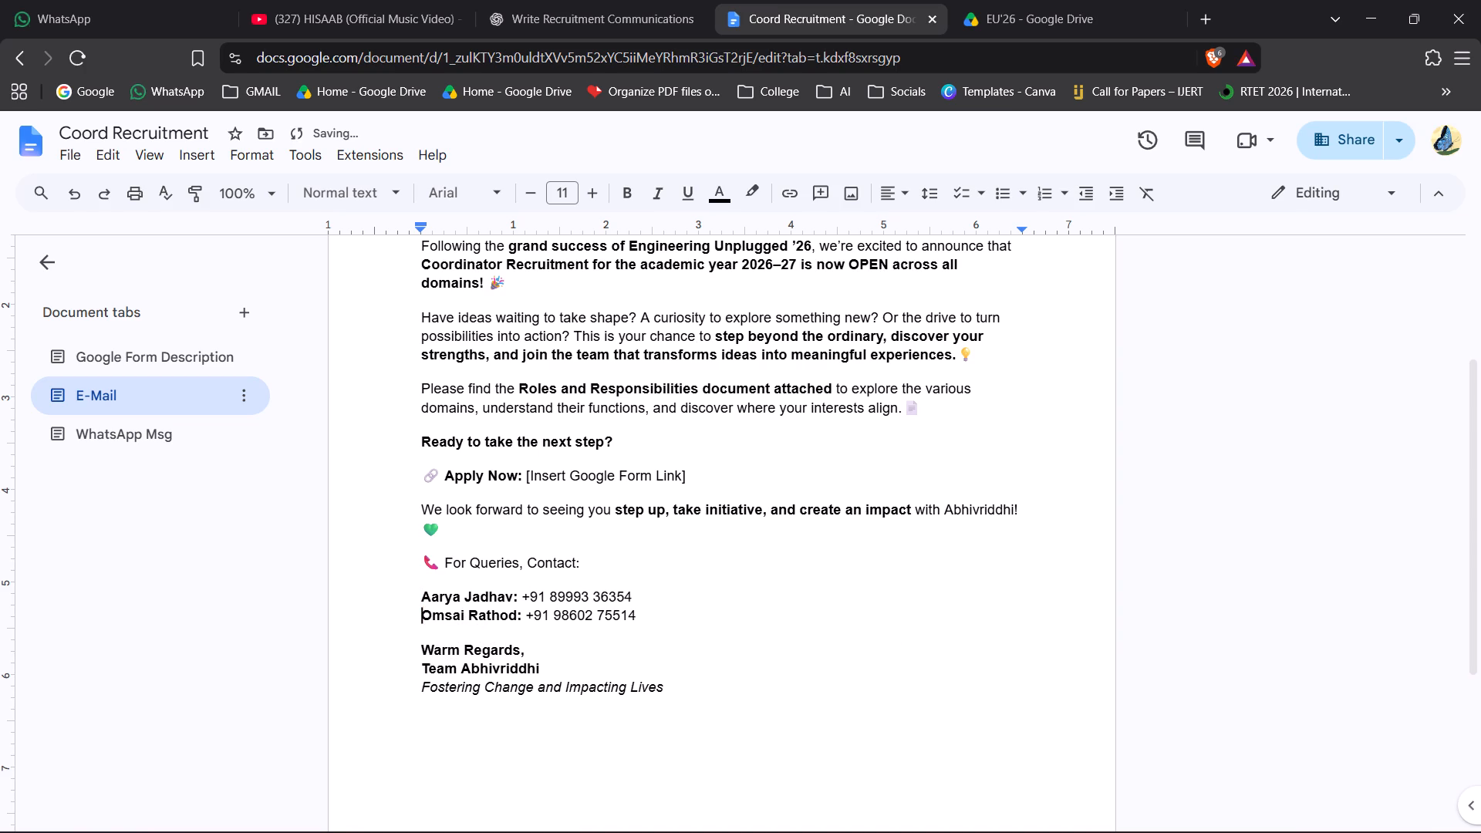
scroll(595, 656, up, 3)
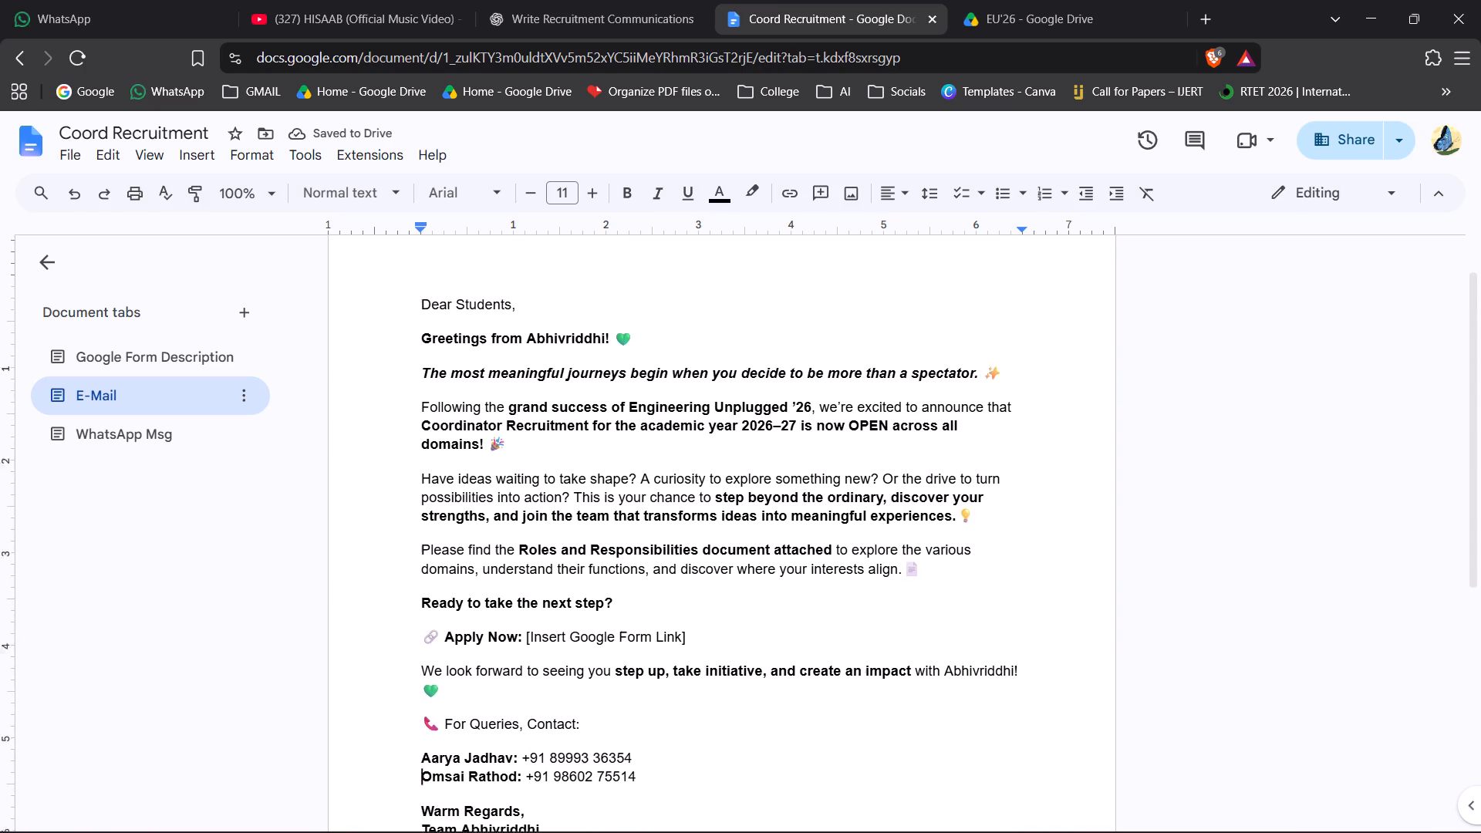
scroll(595, 656, down, 3)
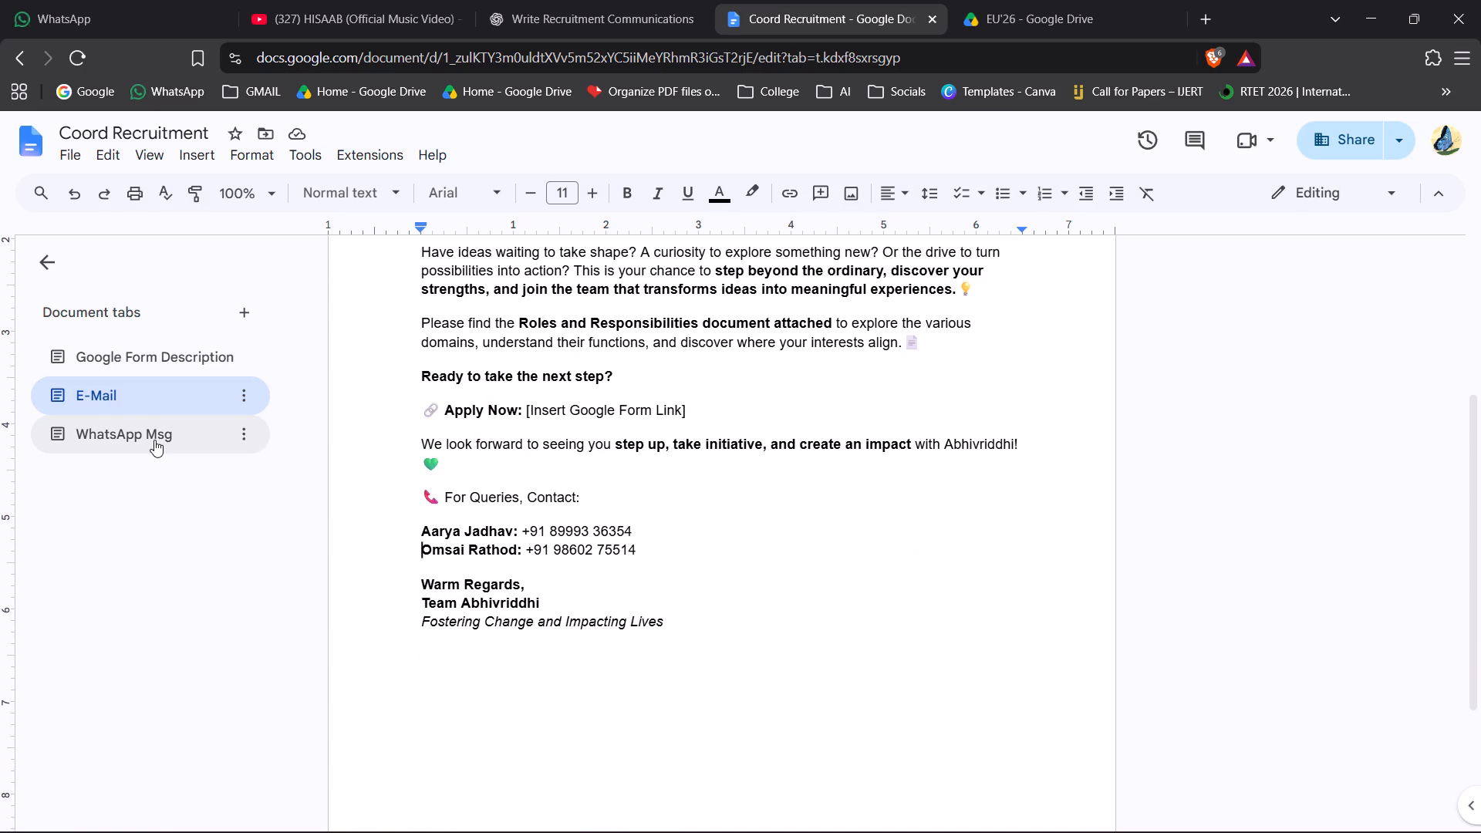
Open a new browser tab and bring up the GMAIL bookmarks folder.
click(1078, 0)
click(1208, 2)
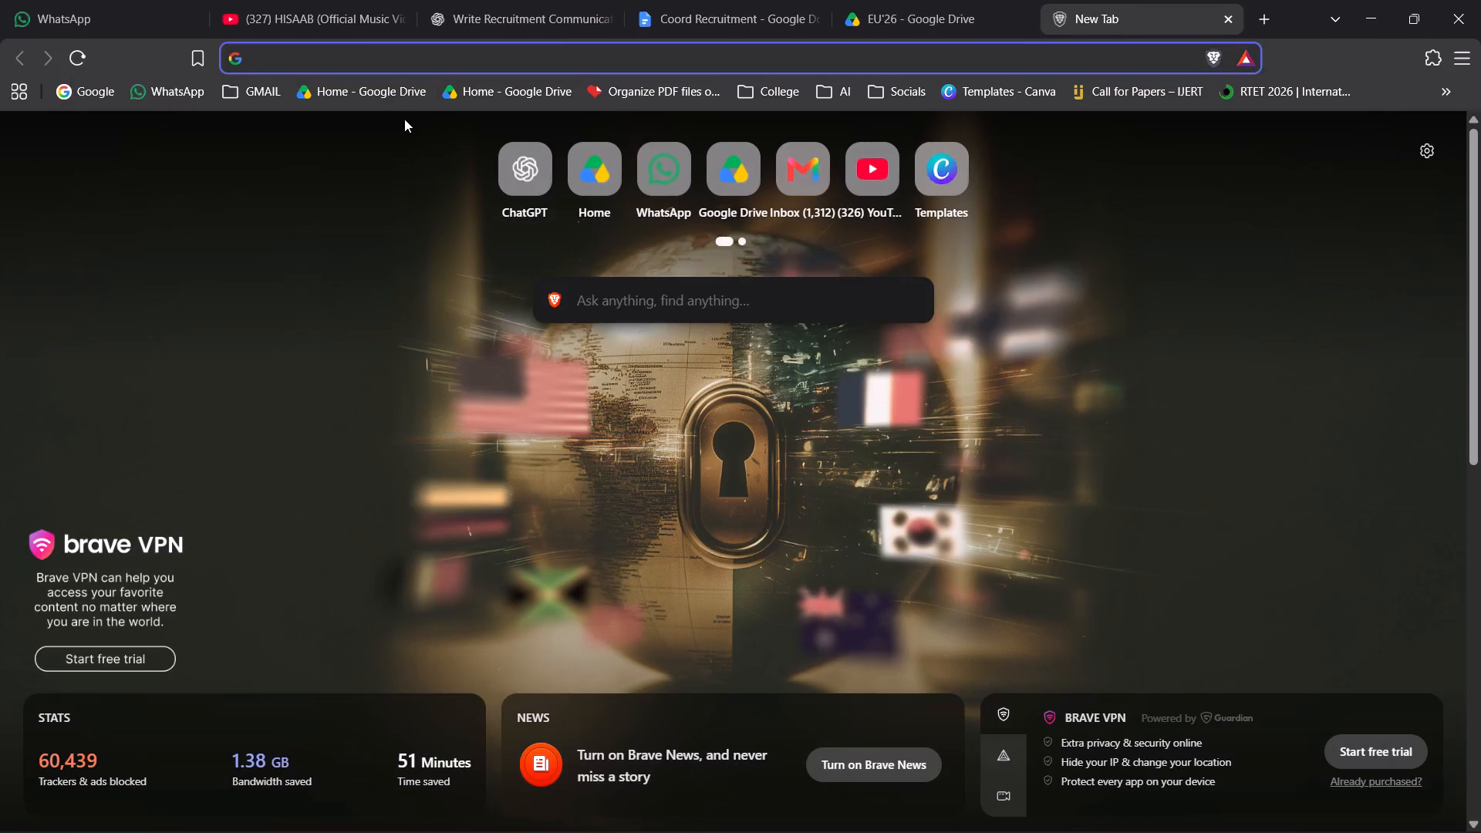
click(241, 103)
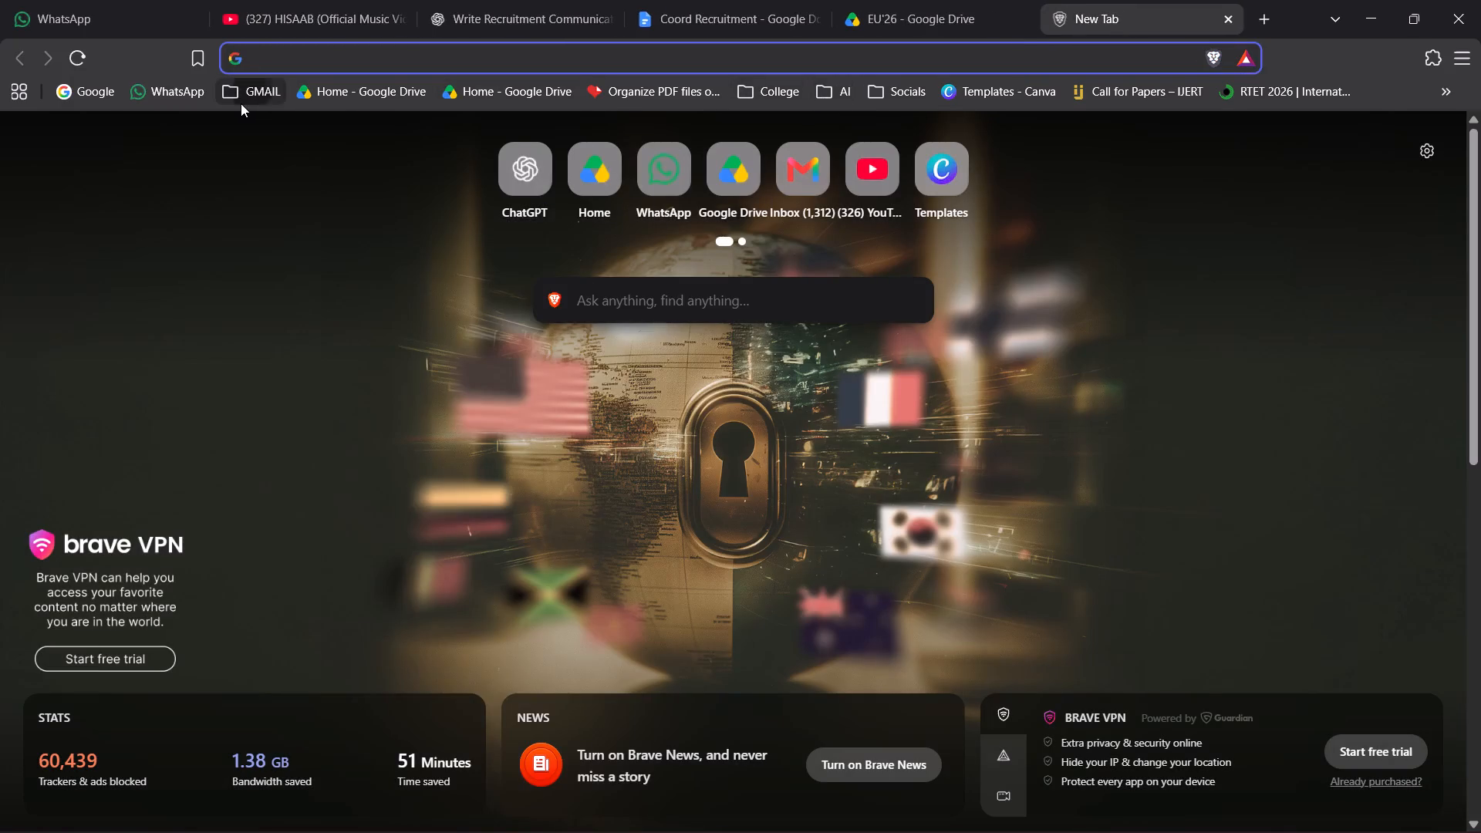
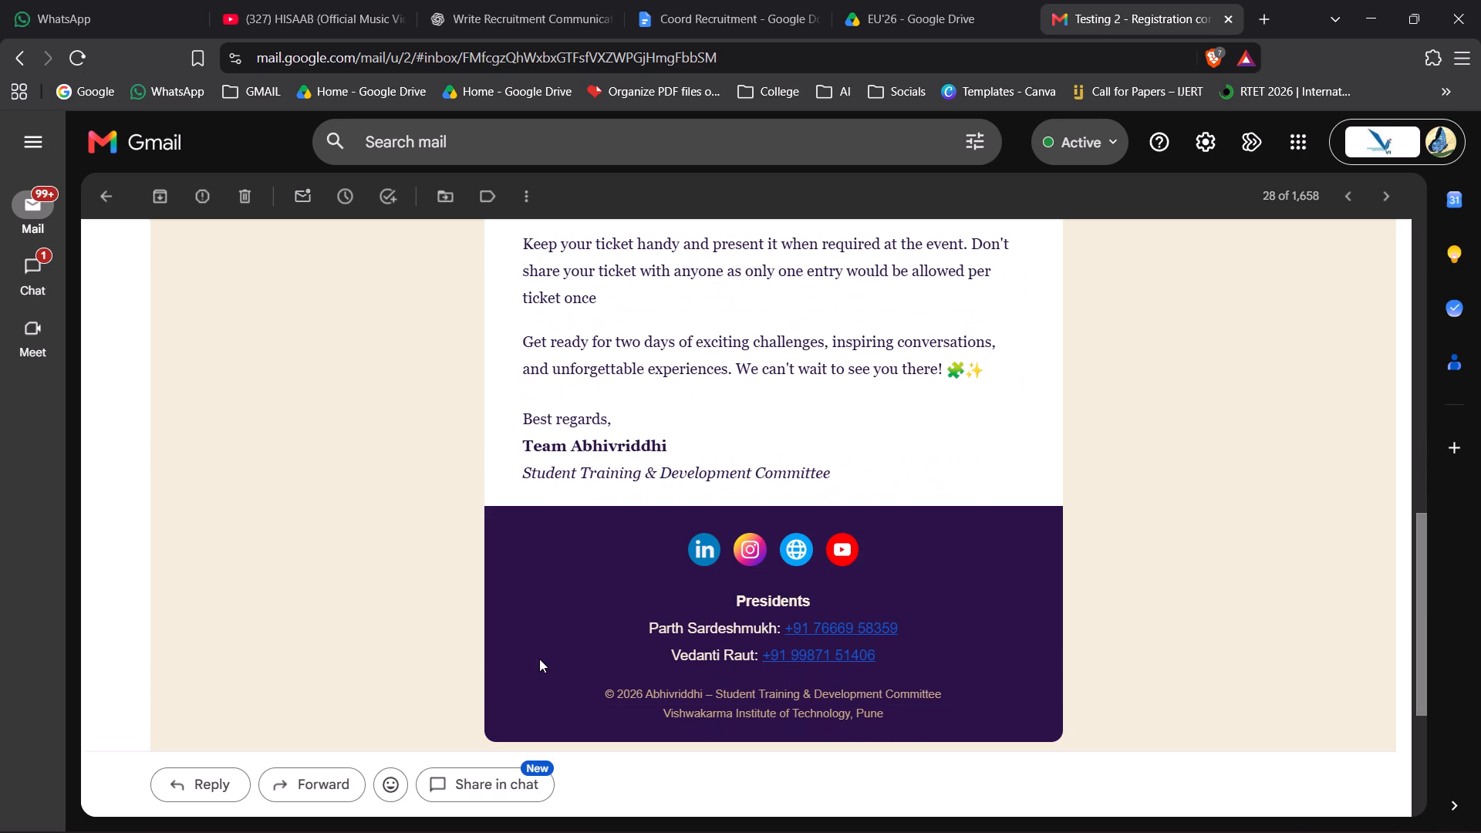
scroll(539, 659, down, 3)
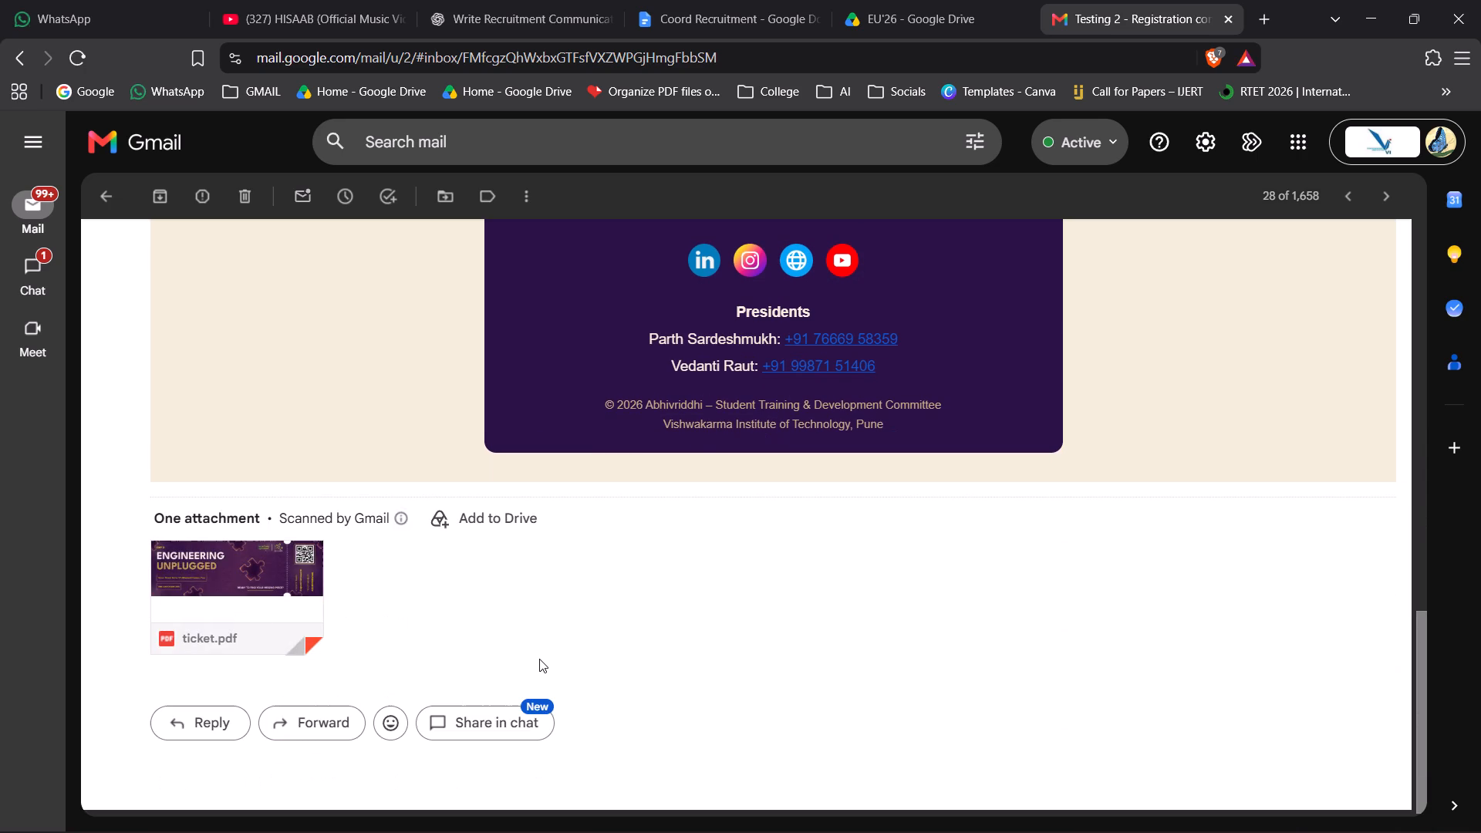
scroll(539, 659, up, 3)
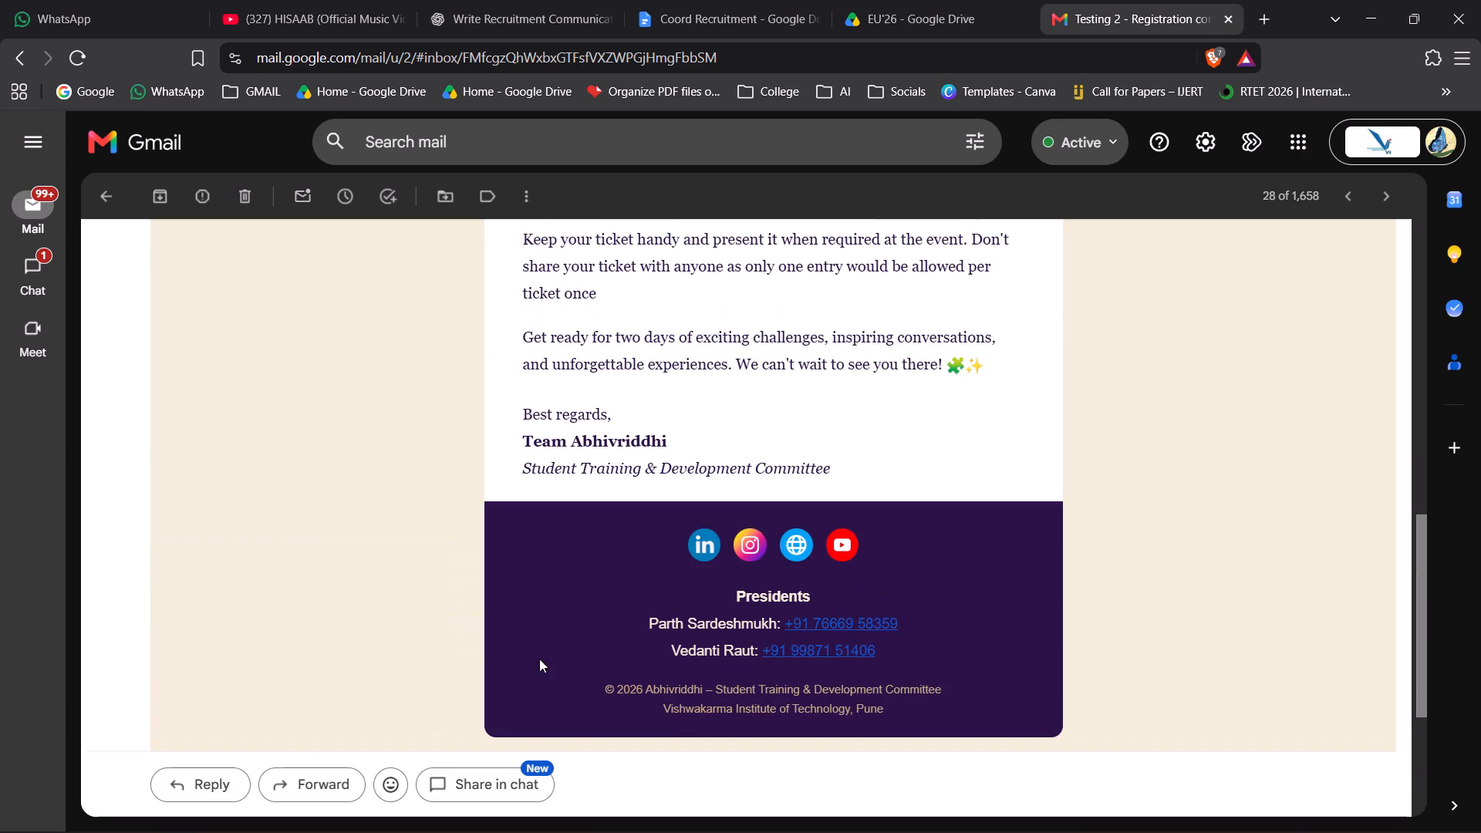
scroll(539, 659, up, 1)
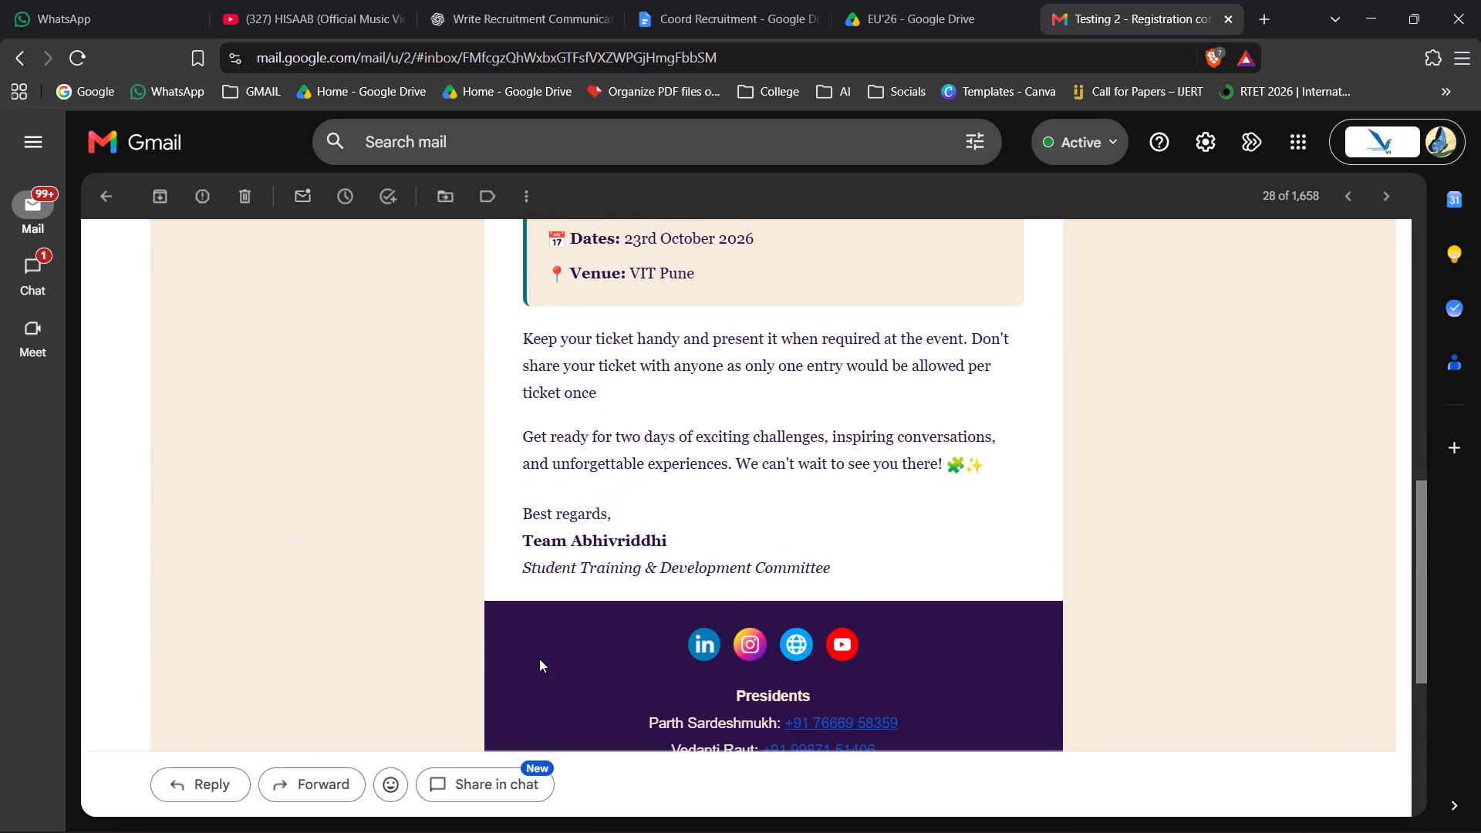
Return to the E-Mail draft in the Coord Recruitment document to view its contact and sign-off section.
click(562, 0)
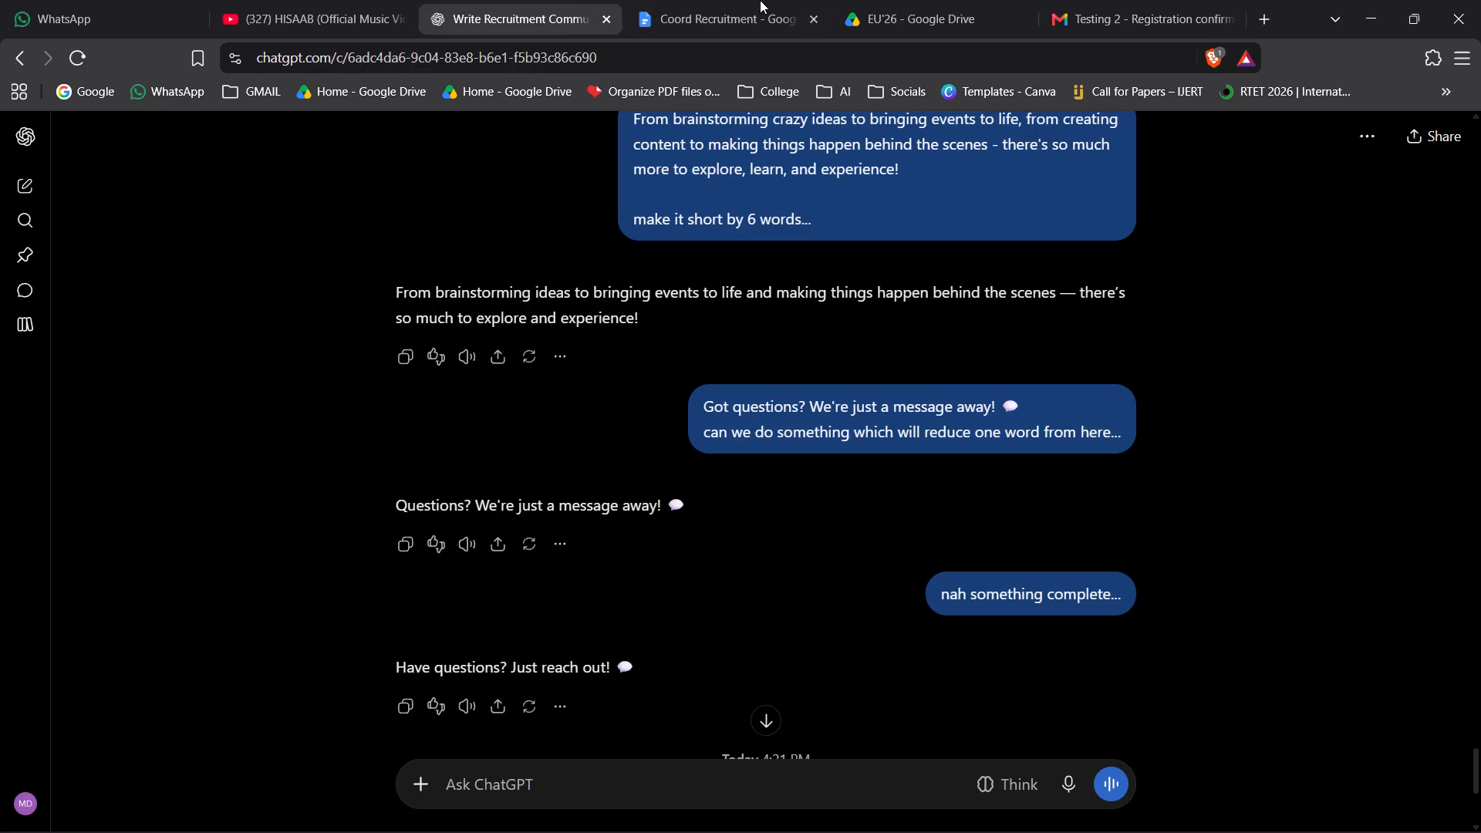
click(953, 0)
click(814, 0)
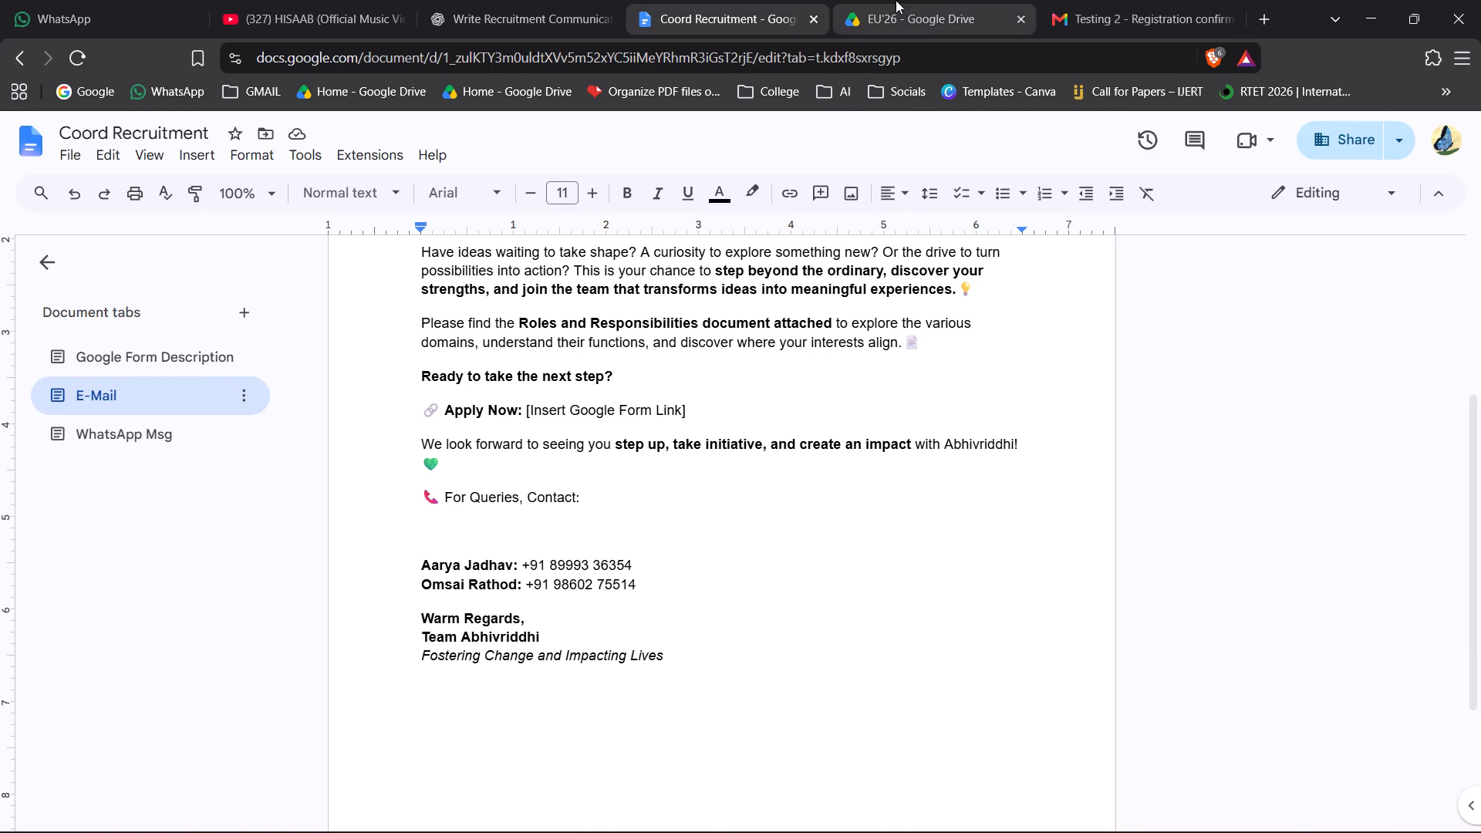
Delete the blank line between "For Queries, Contact:" and the contact details in the E-Mail tab.
click(460, 551)
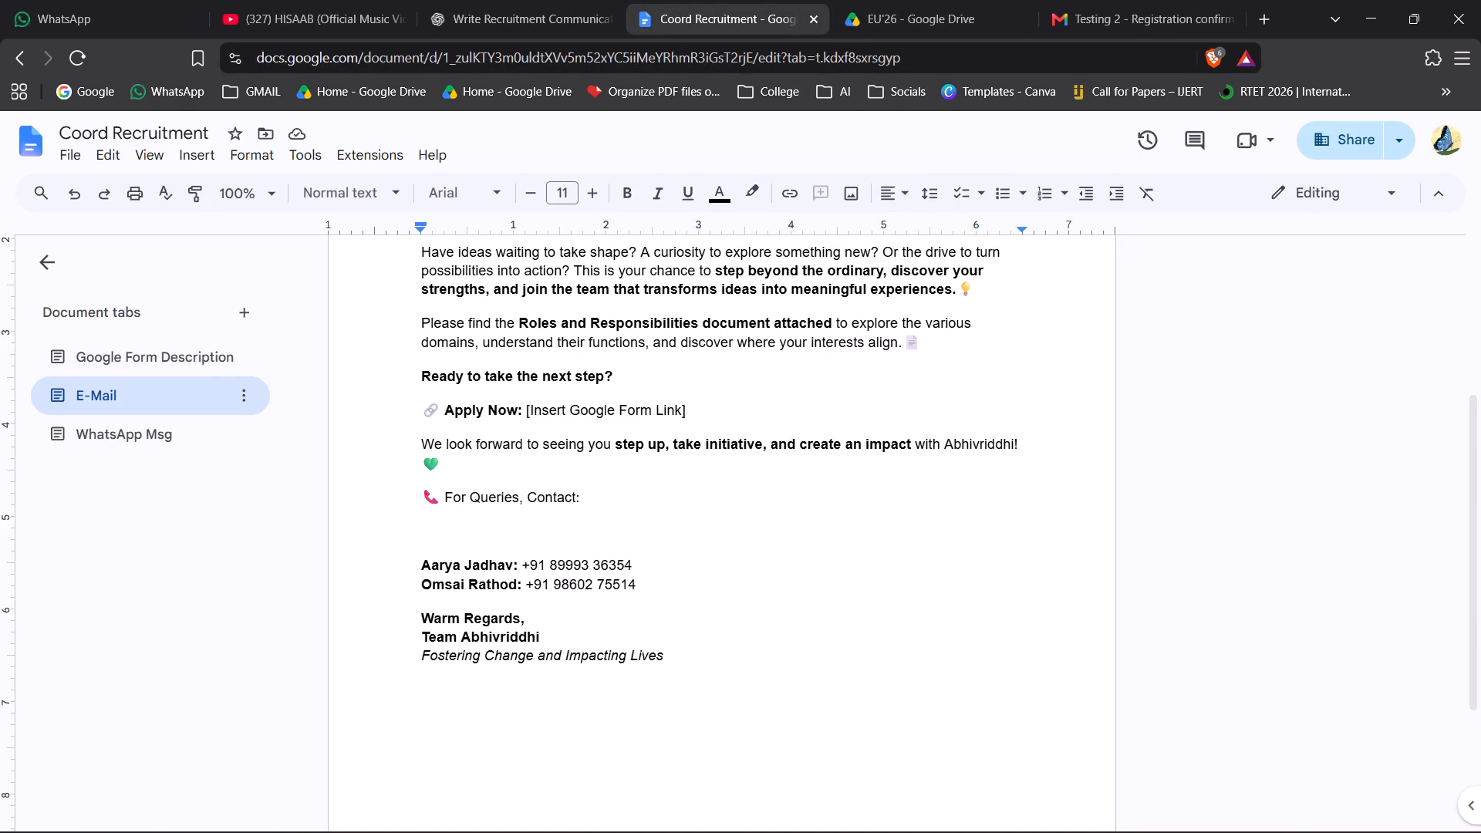
key(BackSpace)
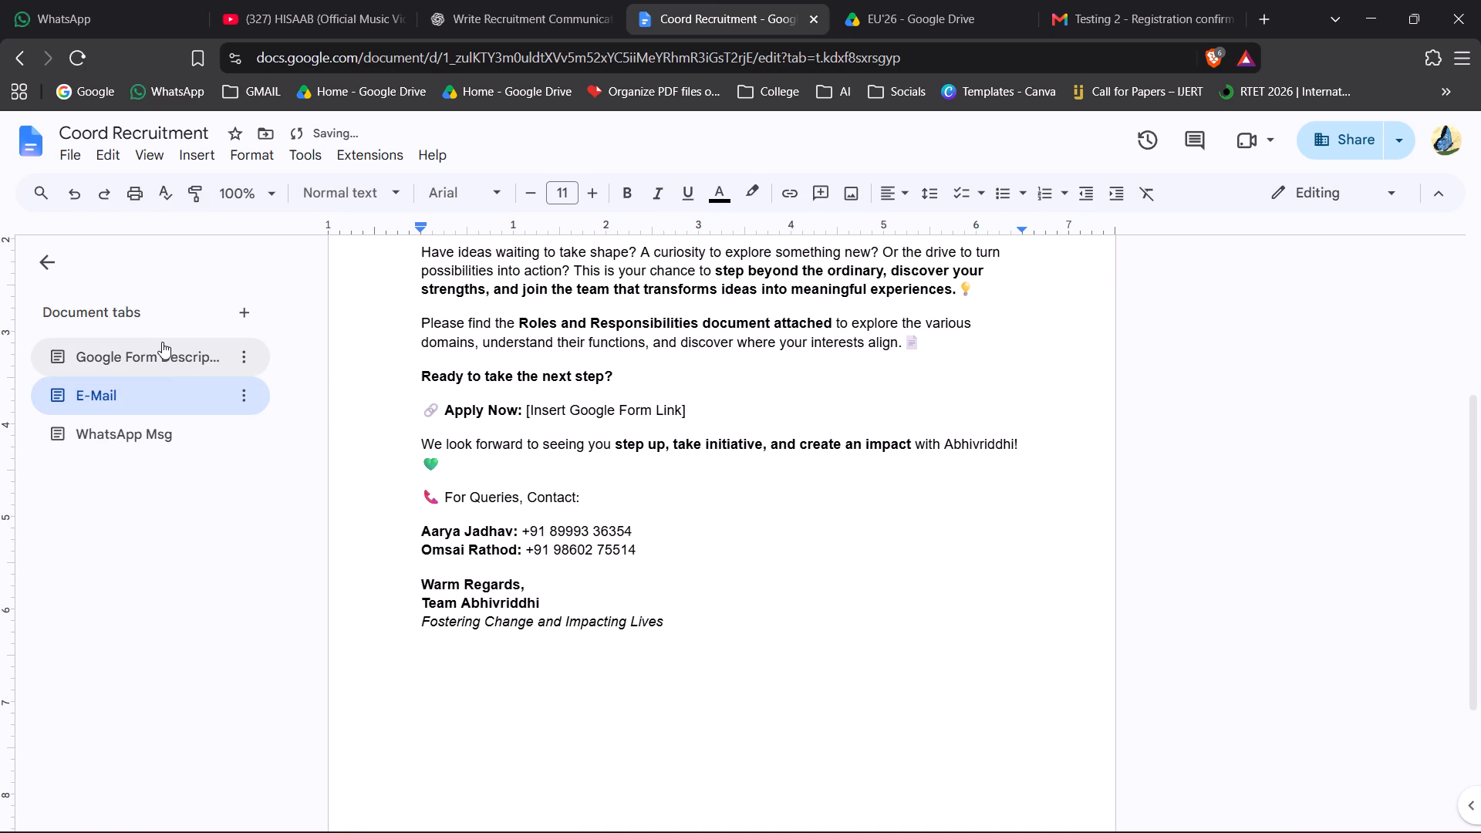
click(160, 338)
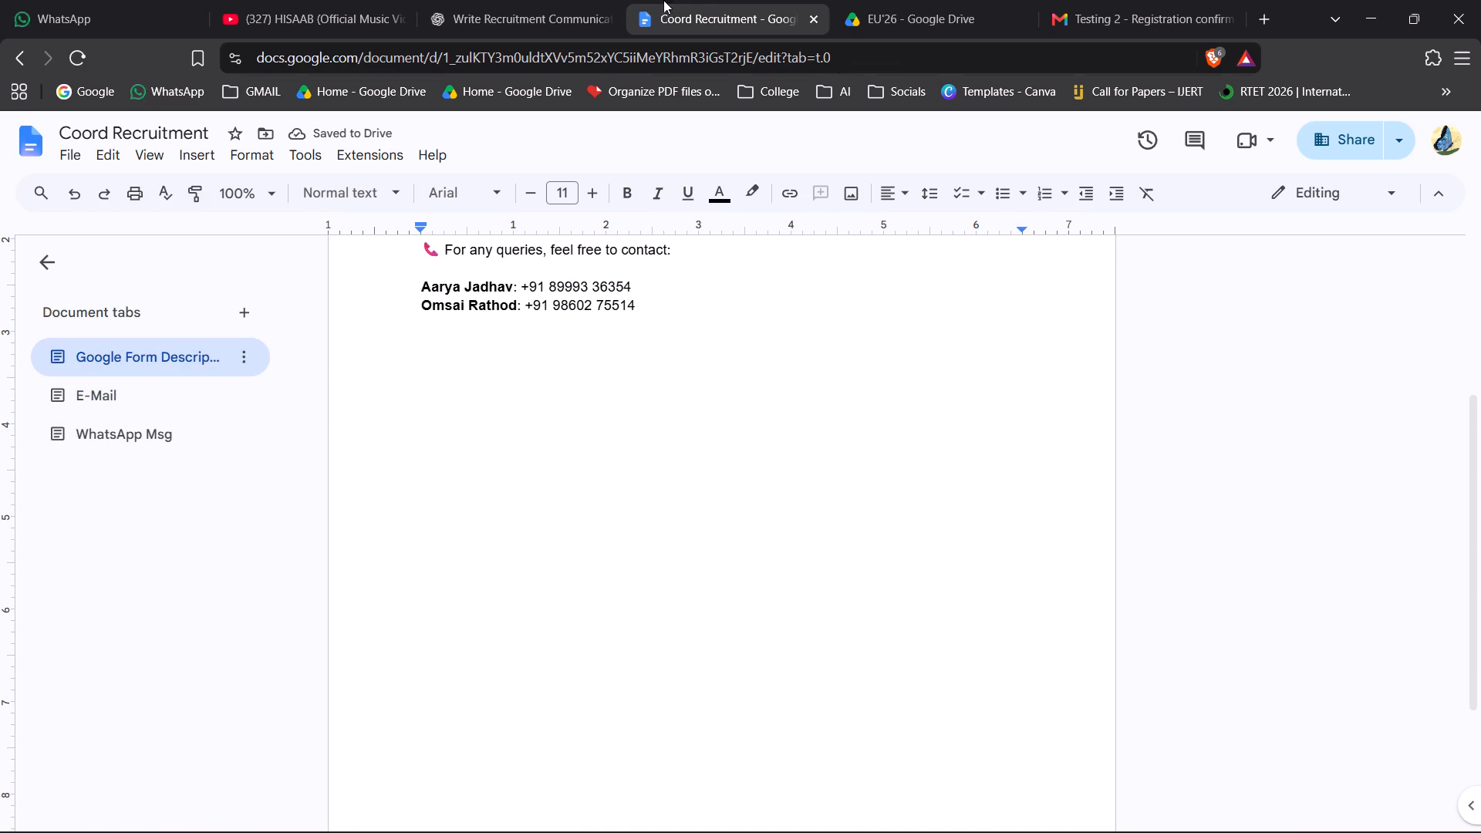
click(589, 0)
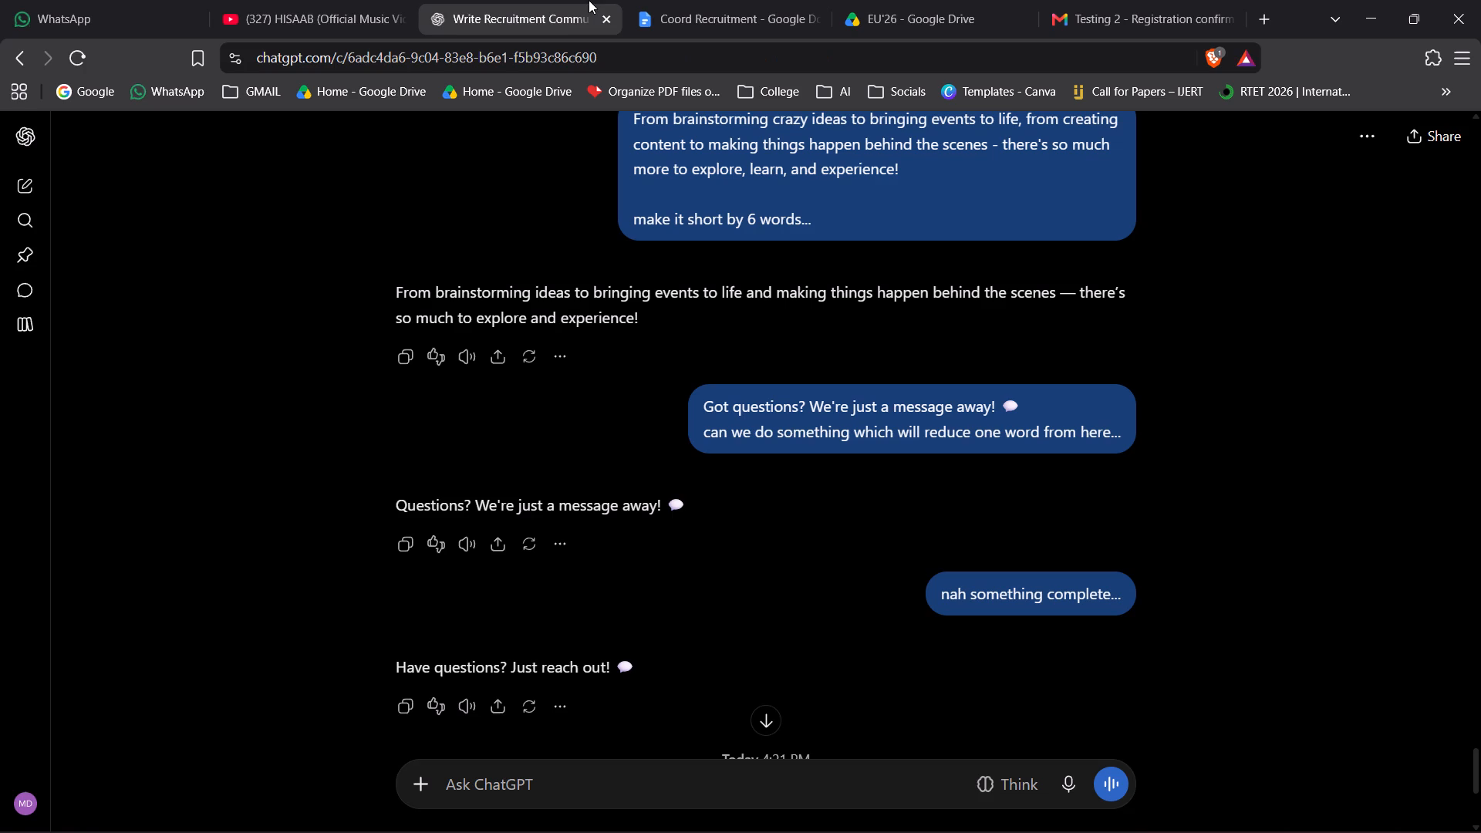
scroll(823, 529, down, 4)
click(578, 792)
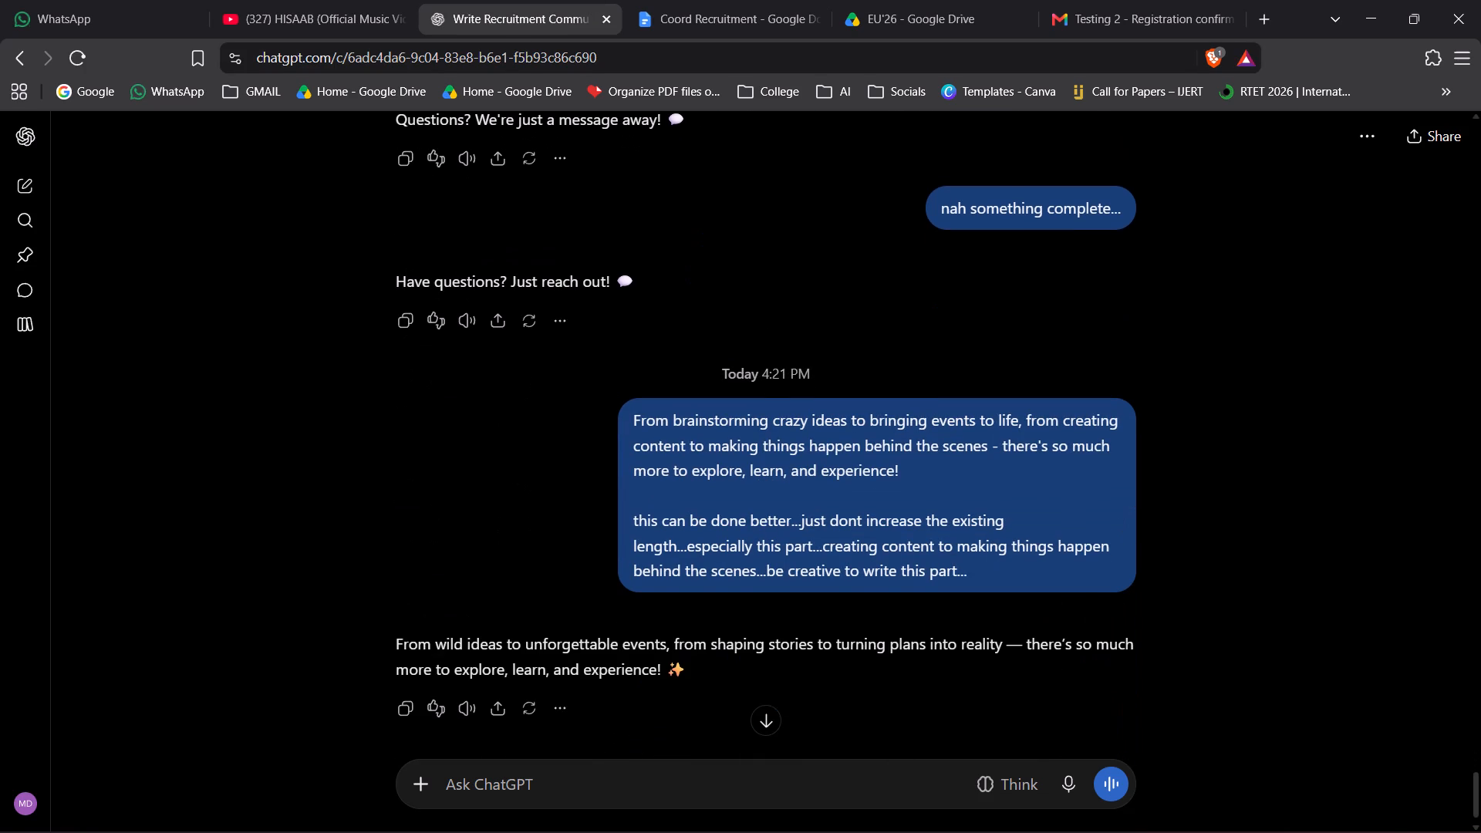
click(703, 0)
click(107, 453)
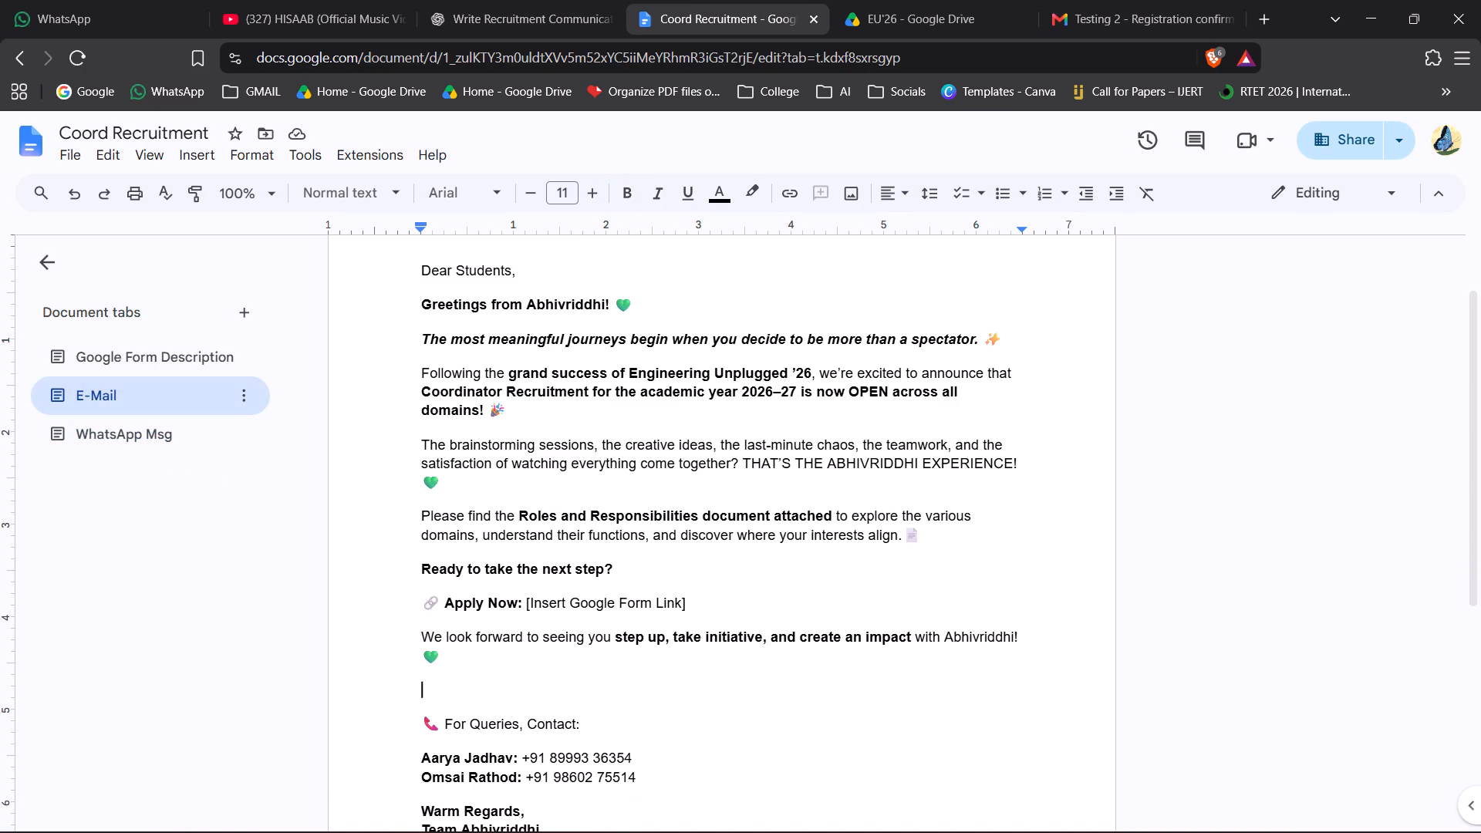
Delete the blank line above "For Queries, Contact:" in the E-Mail tab.
key(BackSpace)
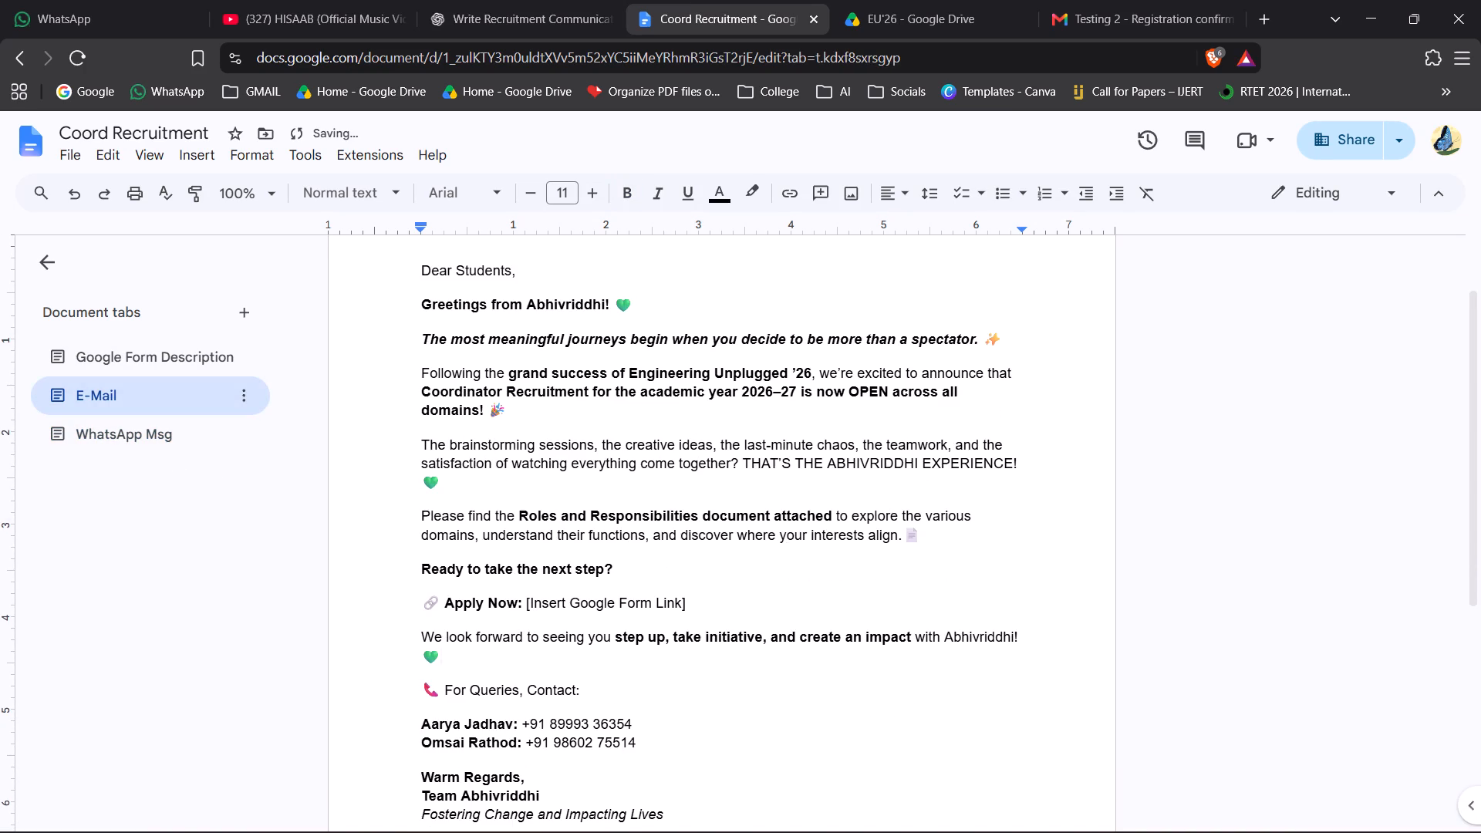
Review the drafts in the Google Form Description and E-Mail tabs of the Coord Recruitment document.
click(176, 400)
click(177, 437)
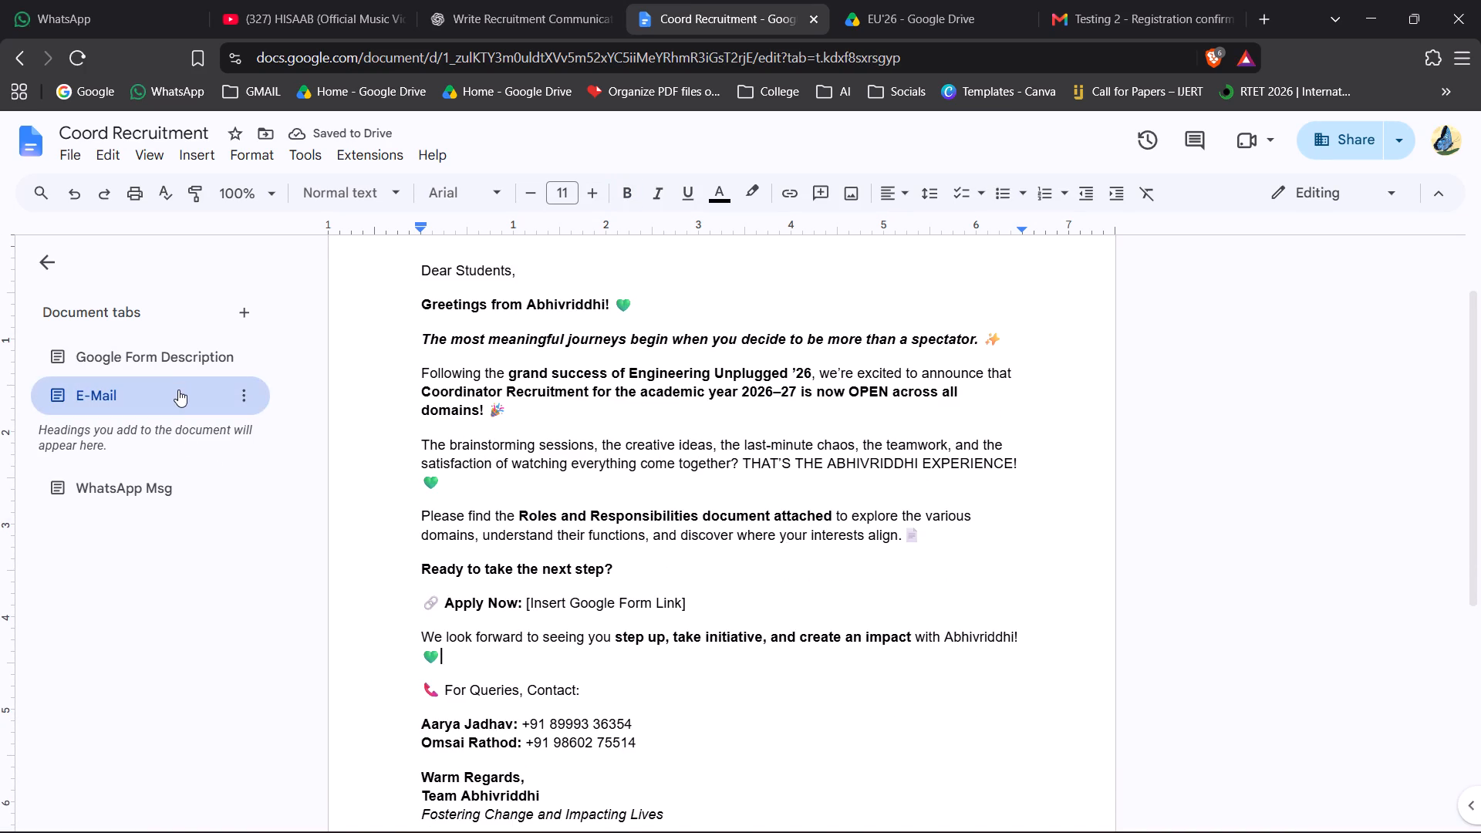
click(173, 366)
click(161, 454)
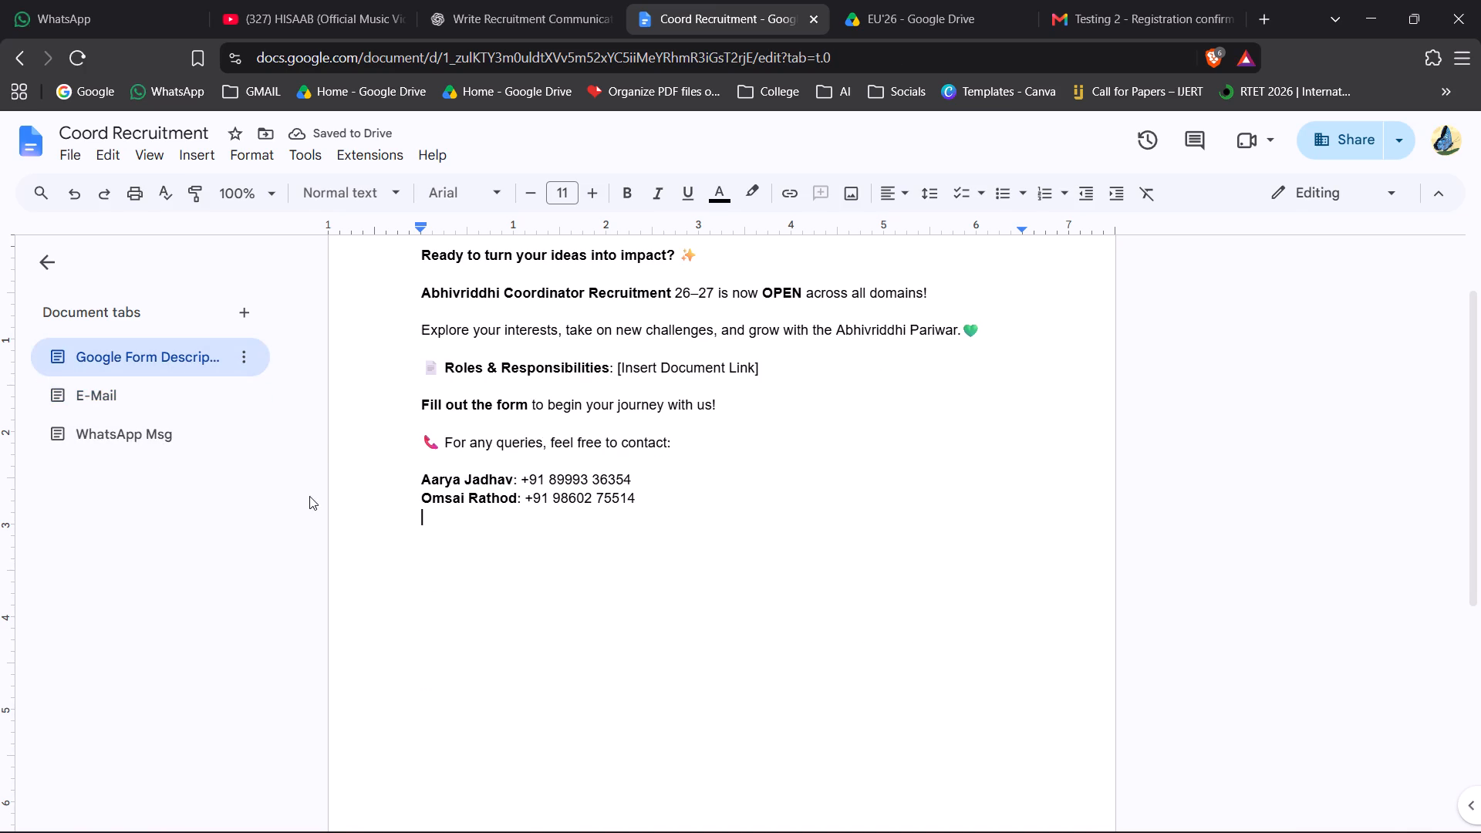
scroll(310, 496, up, 3)
scroll(234, 454, up, 1)
click(148, 382)
scroll(567, 550, down, 2)
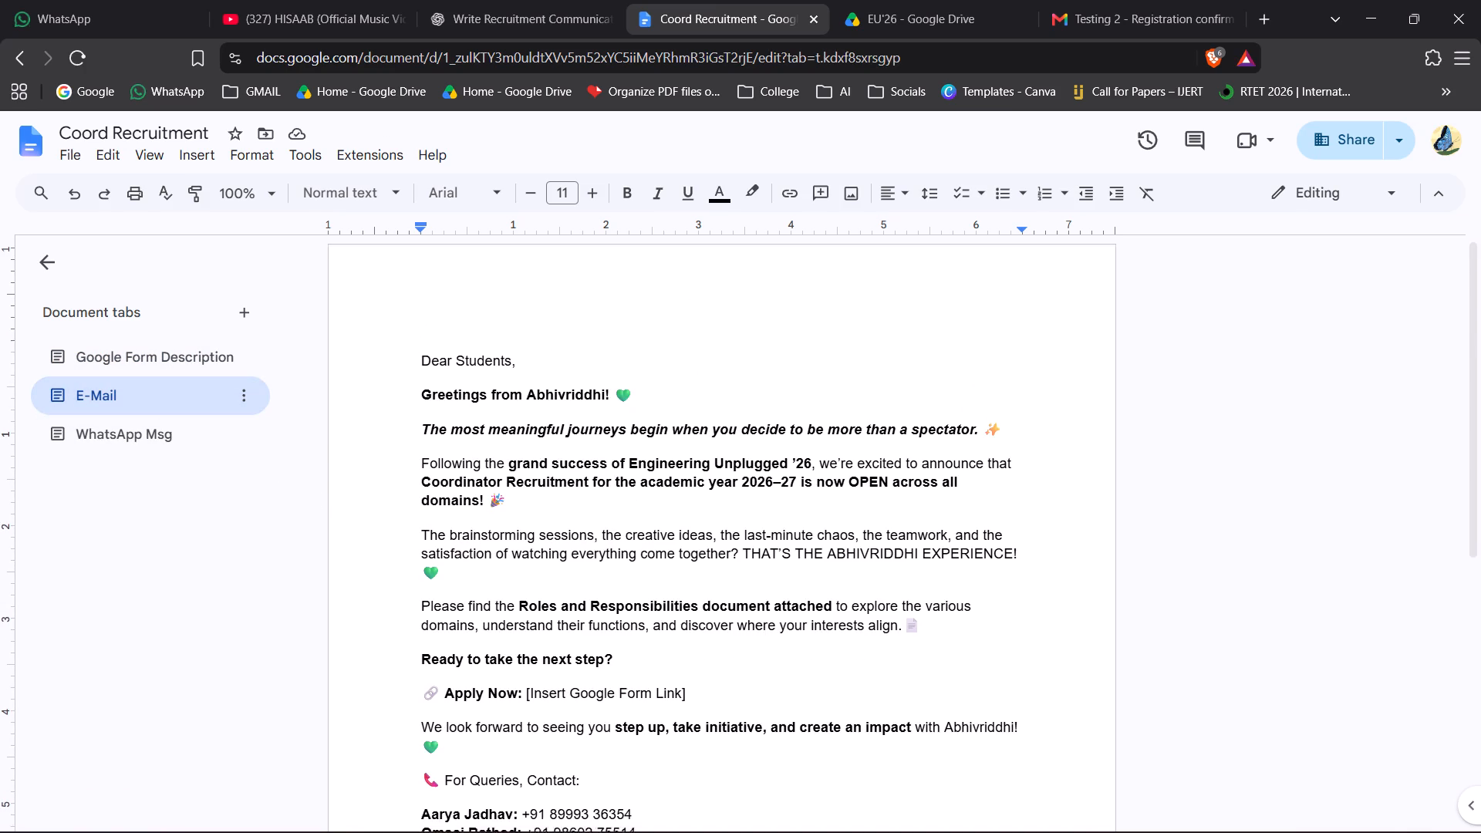
scroll(518, 520, up, 1)
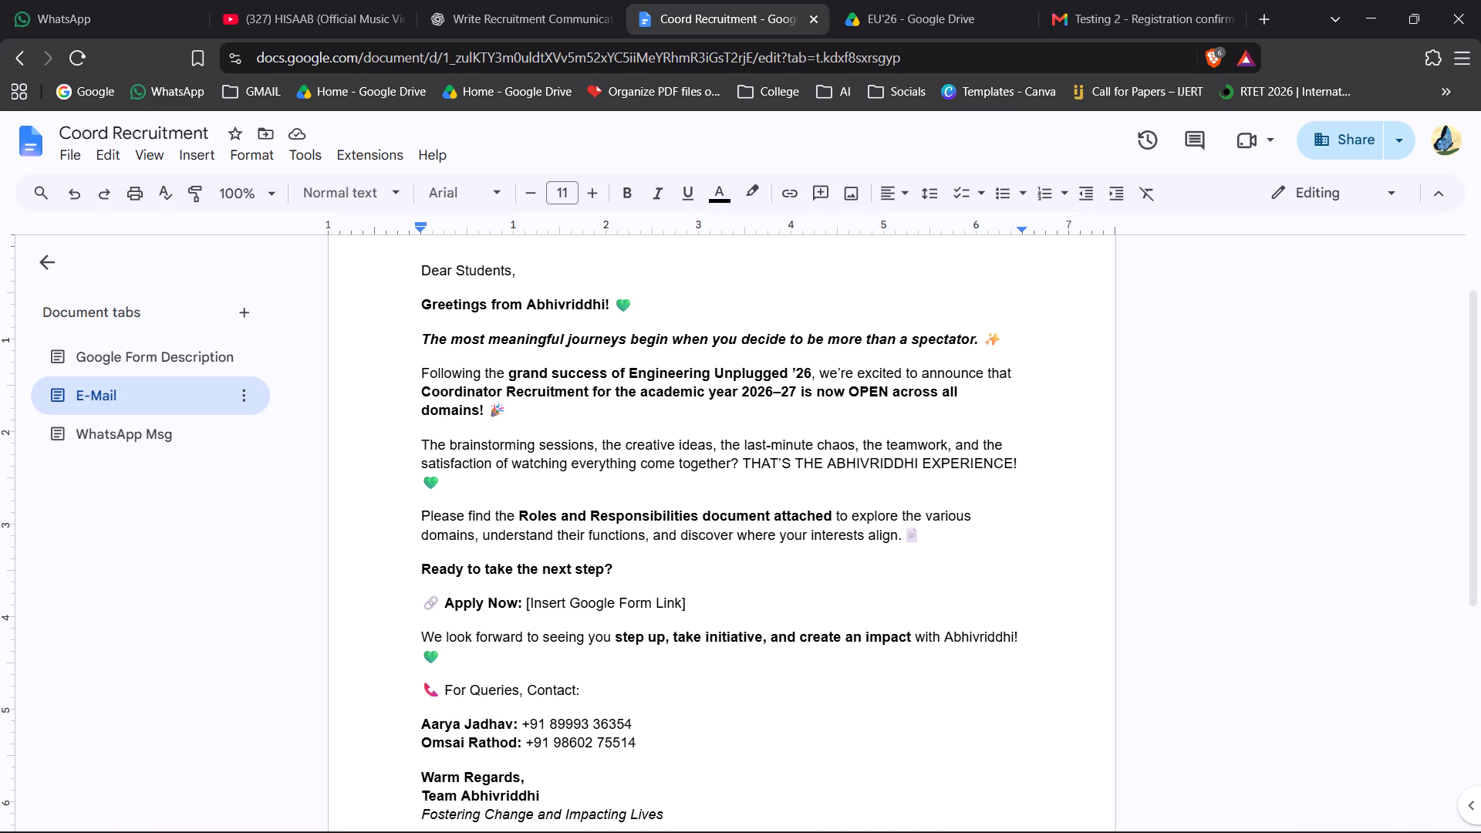
Open the document's version history to examine the edits made to the E-Mail draft.
click(1141, 139)
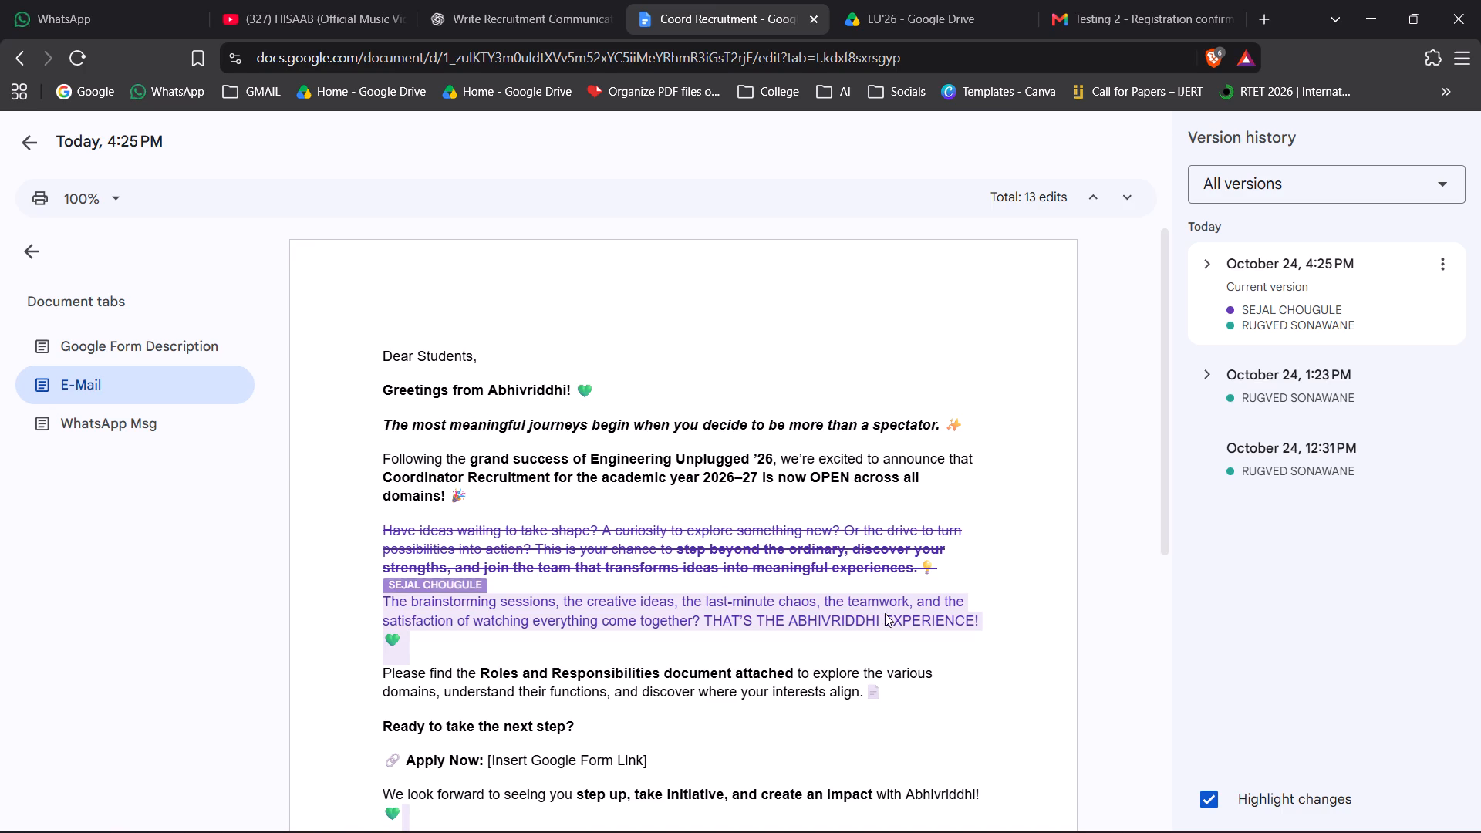
Compare the E-Mail tab's October 24, 1:23 PM version with the current 4:25 PM version in the Coord Recruitment document's version history.
click(1253, 386)
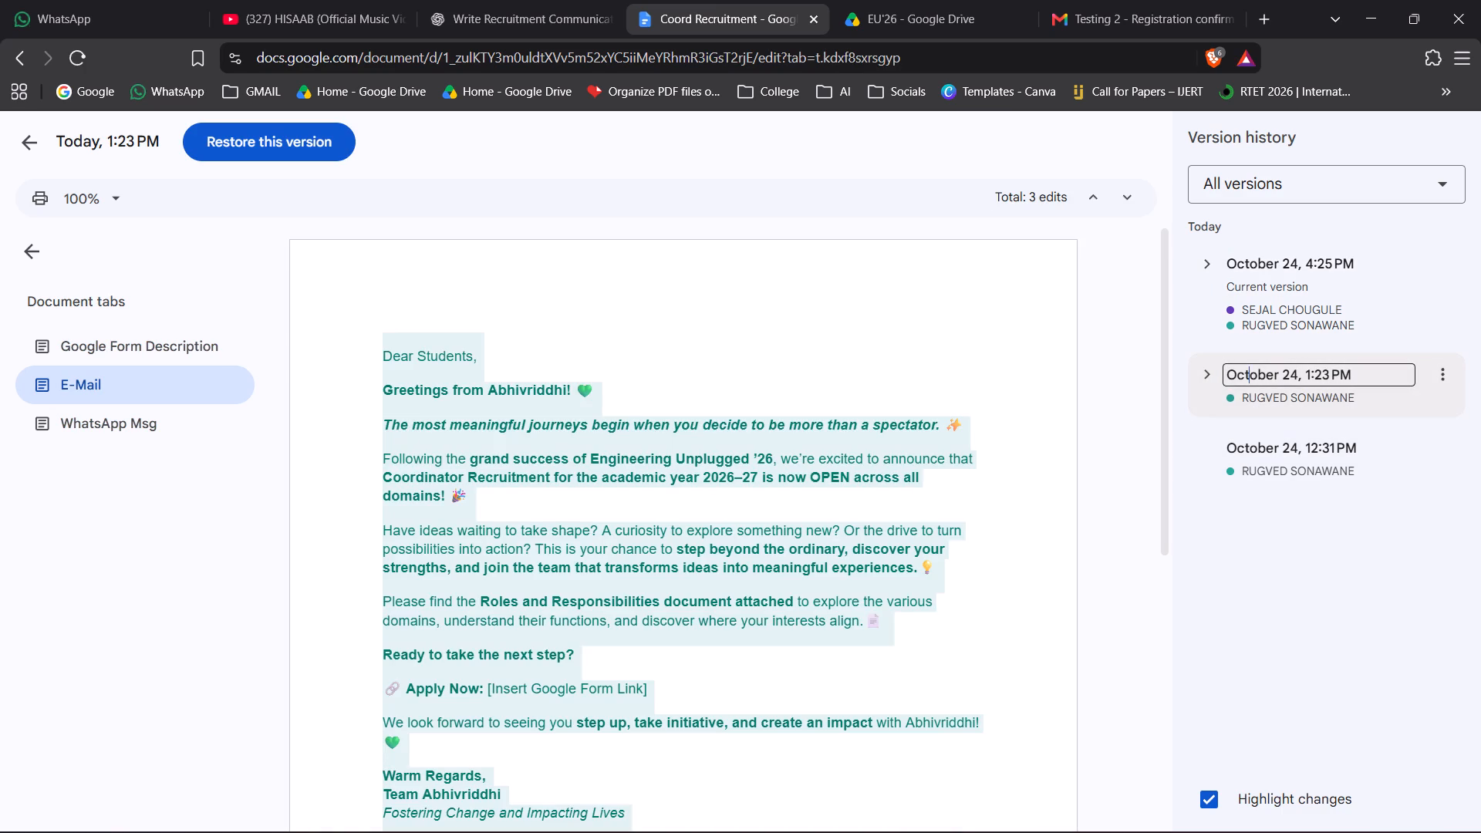
scroll(813, 548, down, 2)
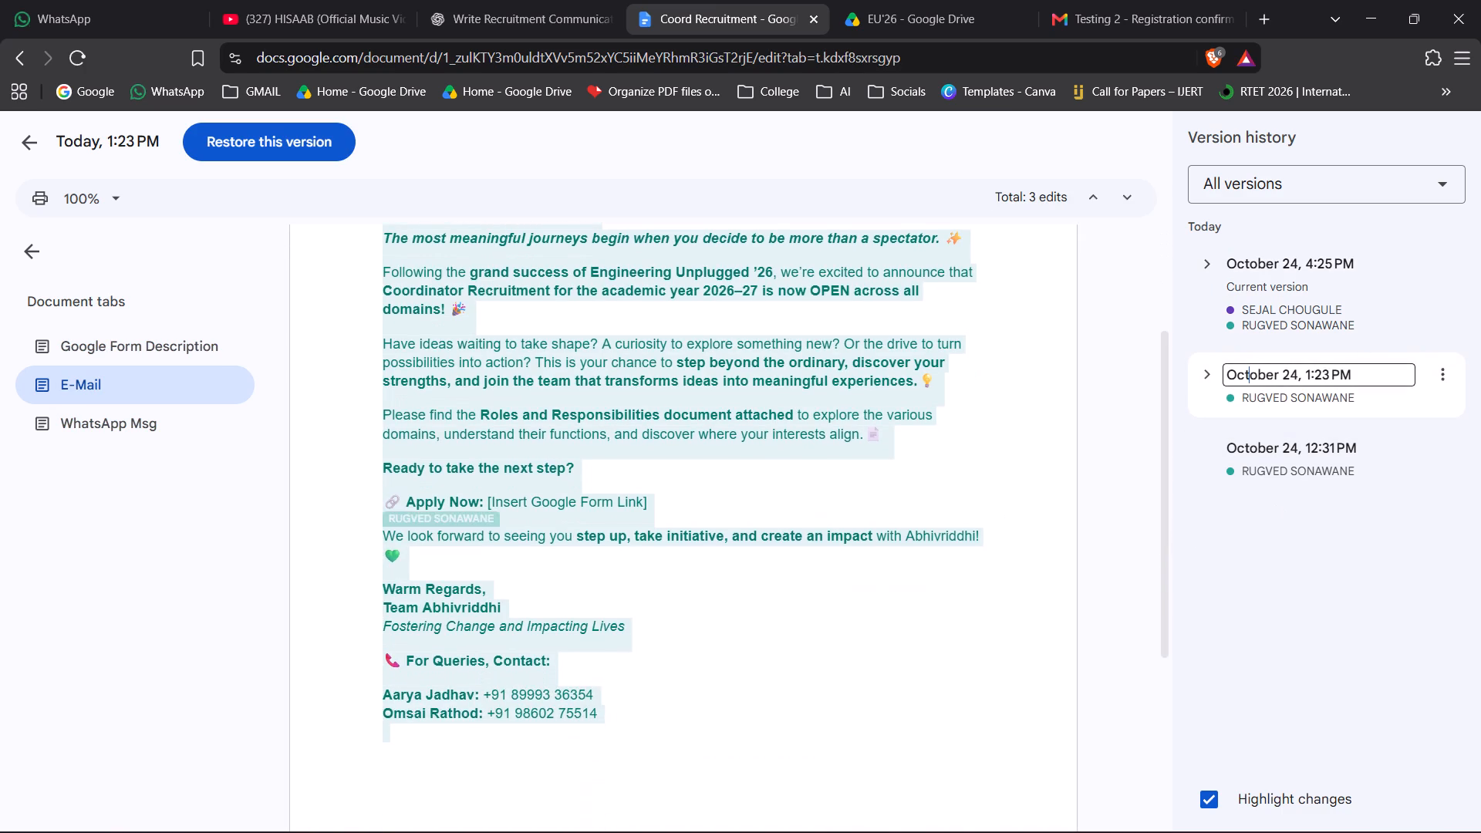
scroll(874, 565, up, 1)
click(1250, 306)
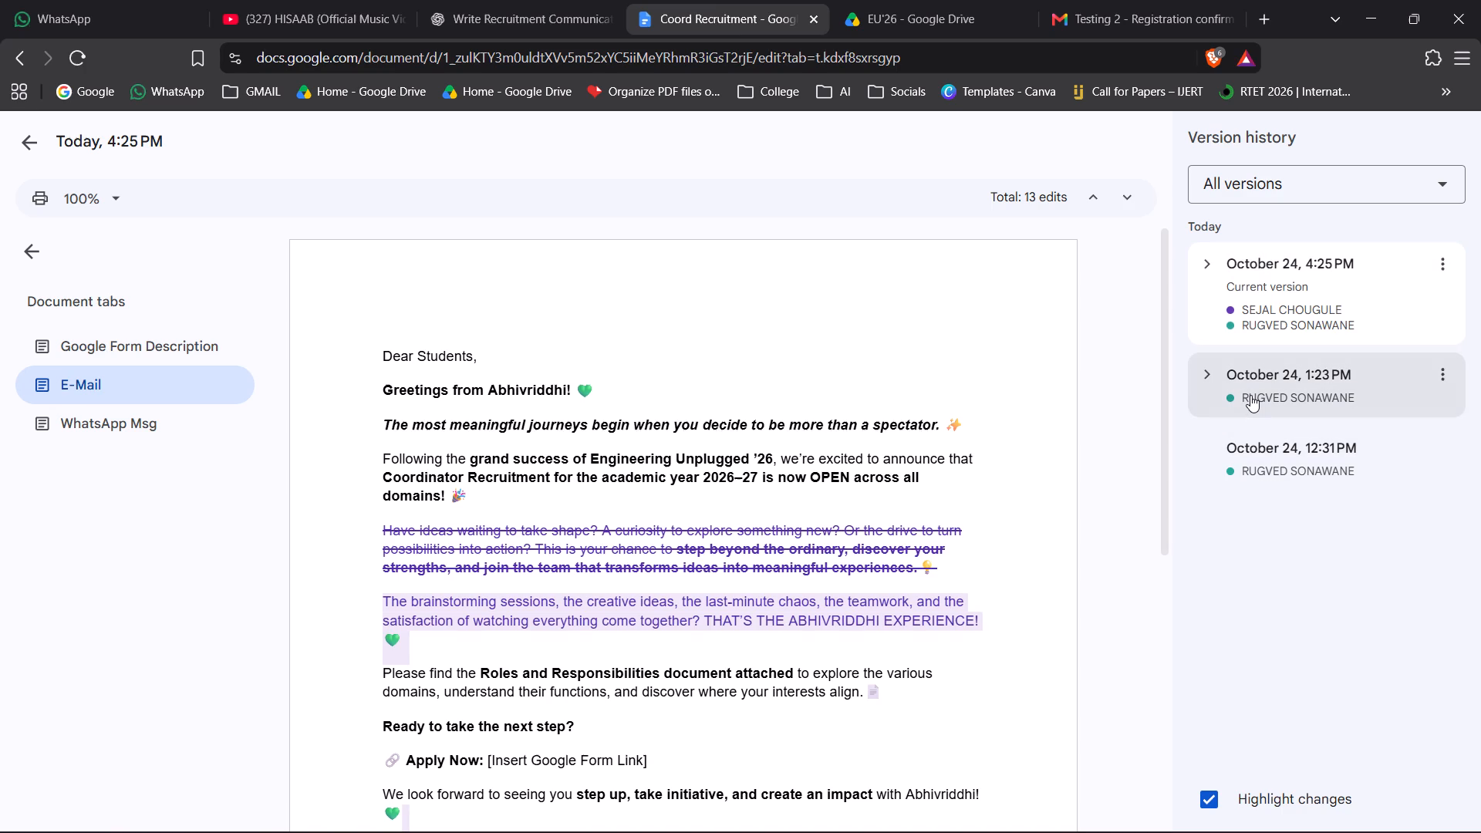
scroll(824, 555, down, 2)
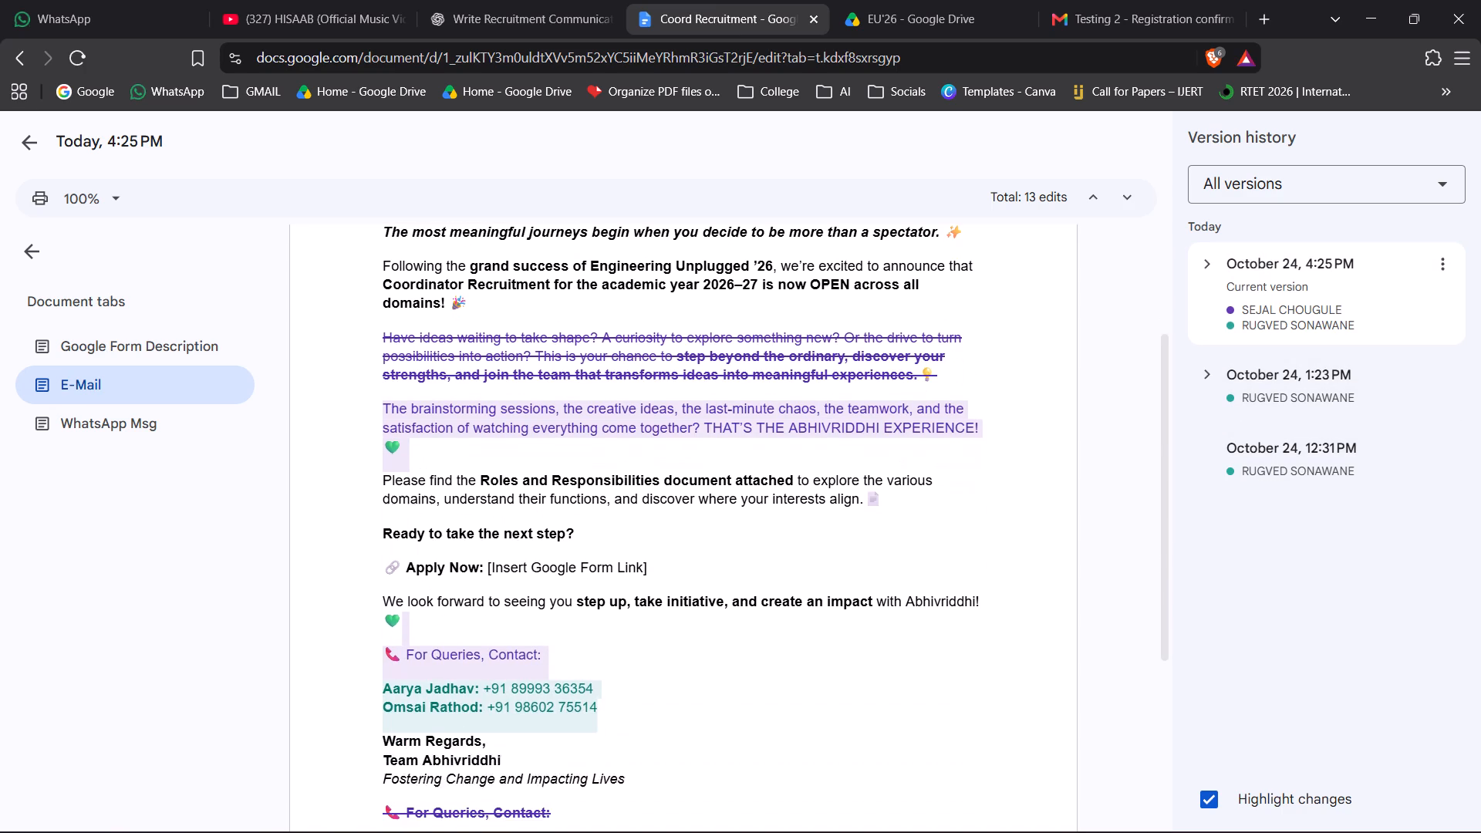
scroll(824, 555, down, 1)
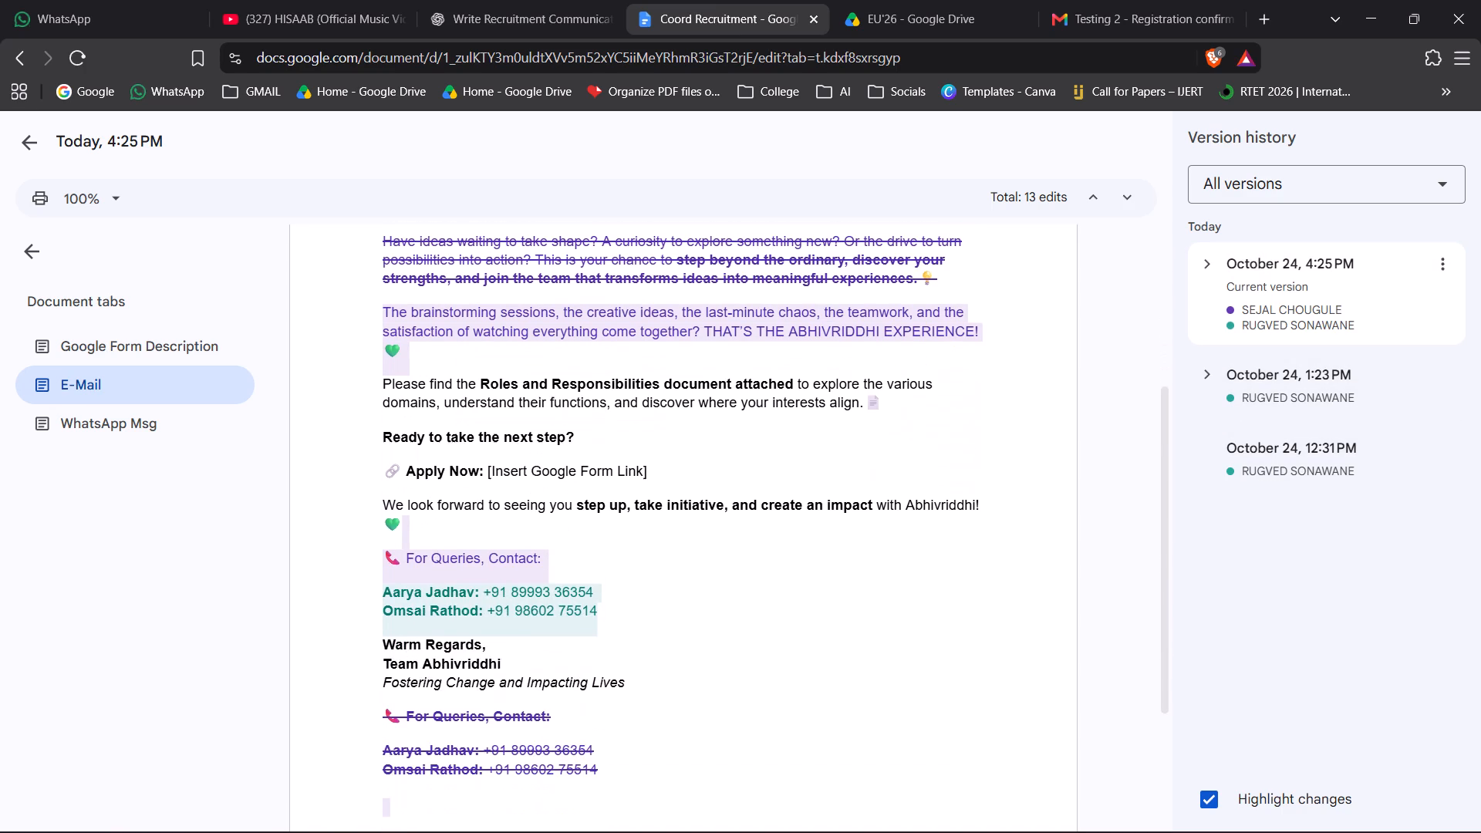
scroll(824, 555, up, 1)
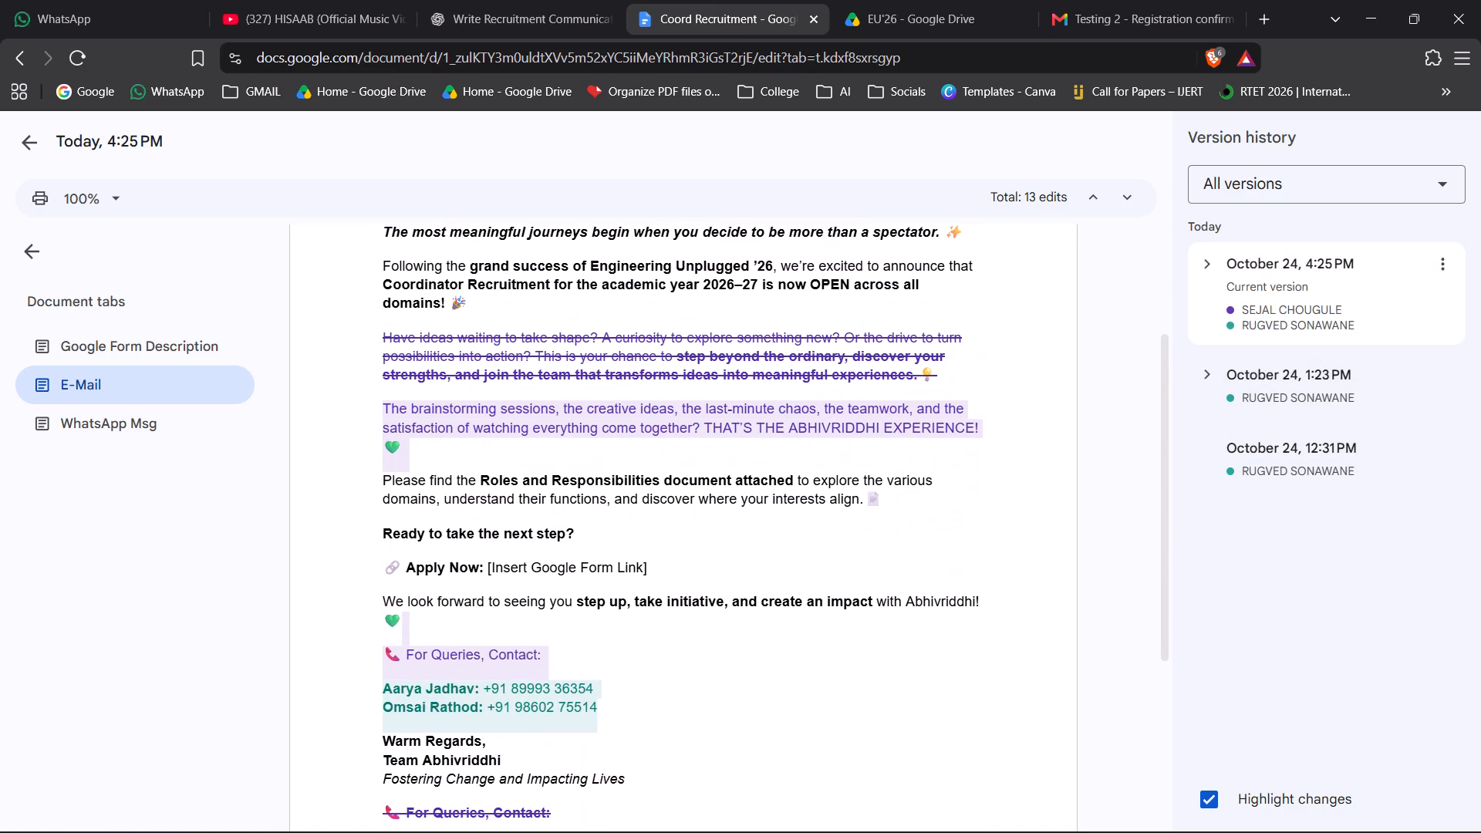
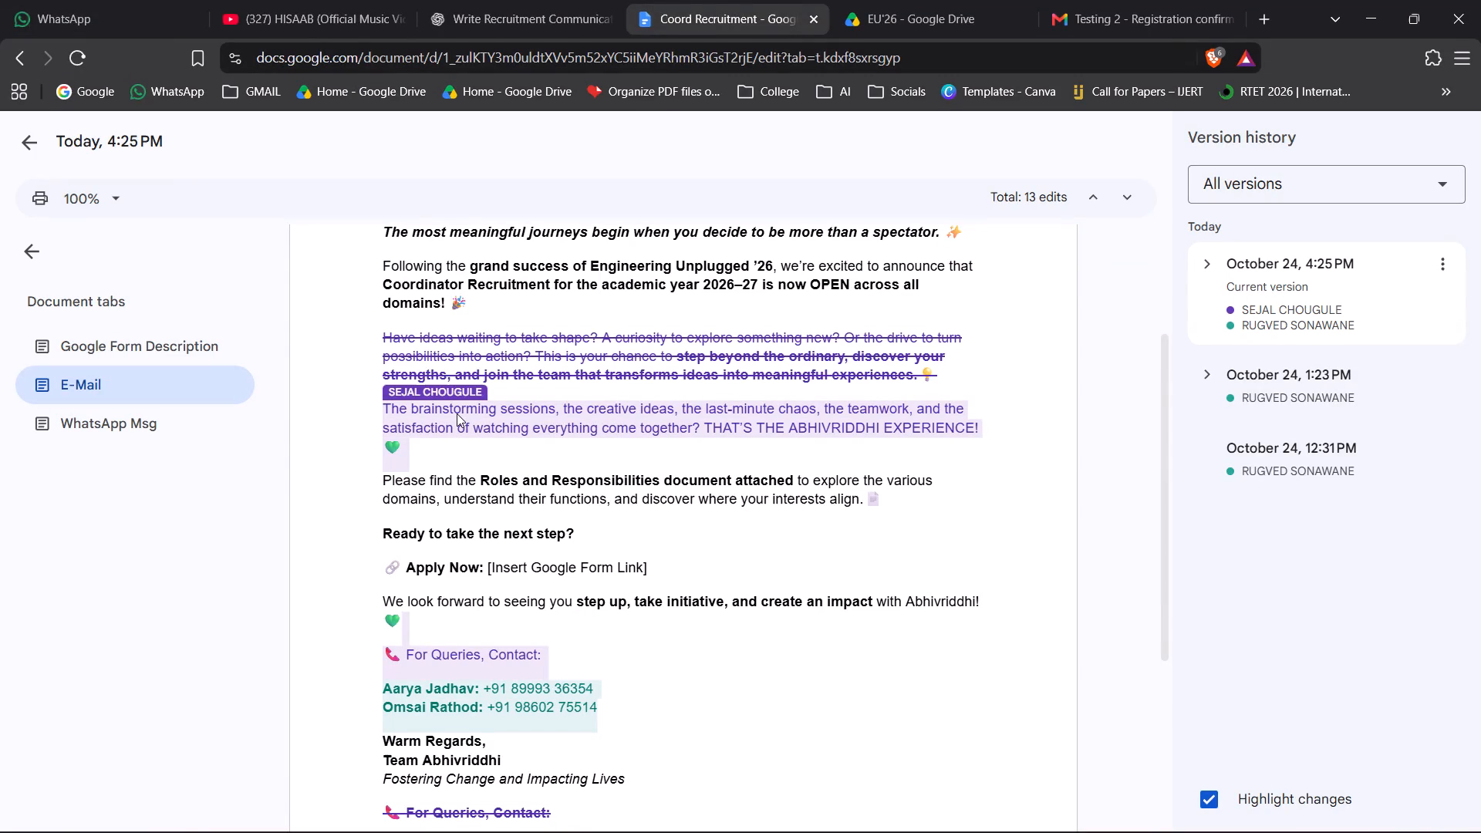
Exit the version history and reload the Coord Recruitment document on its E-Mail tab.
click(23, 251)
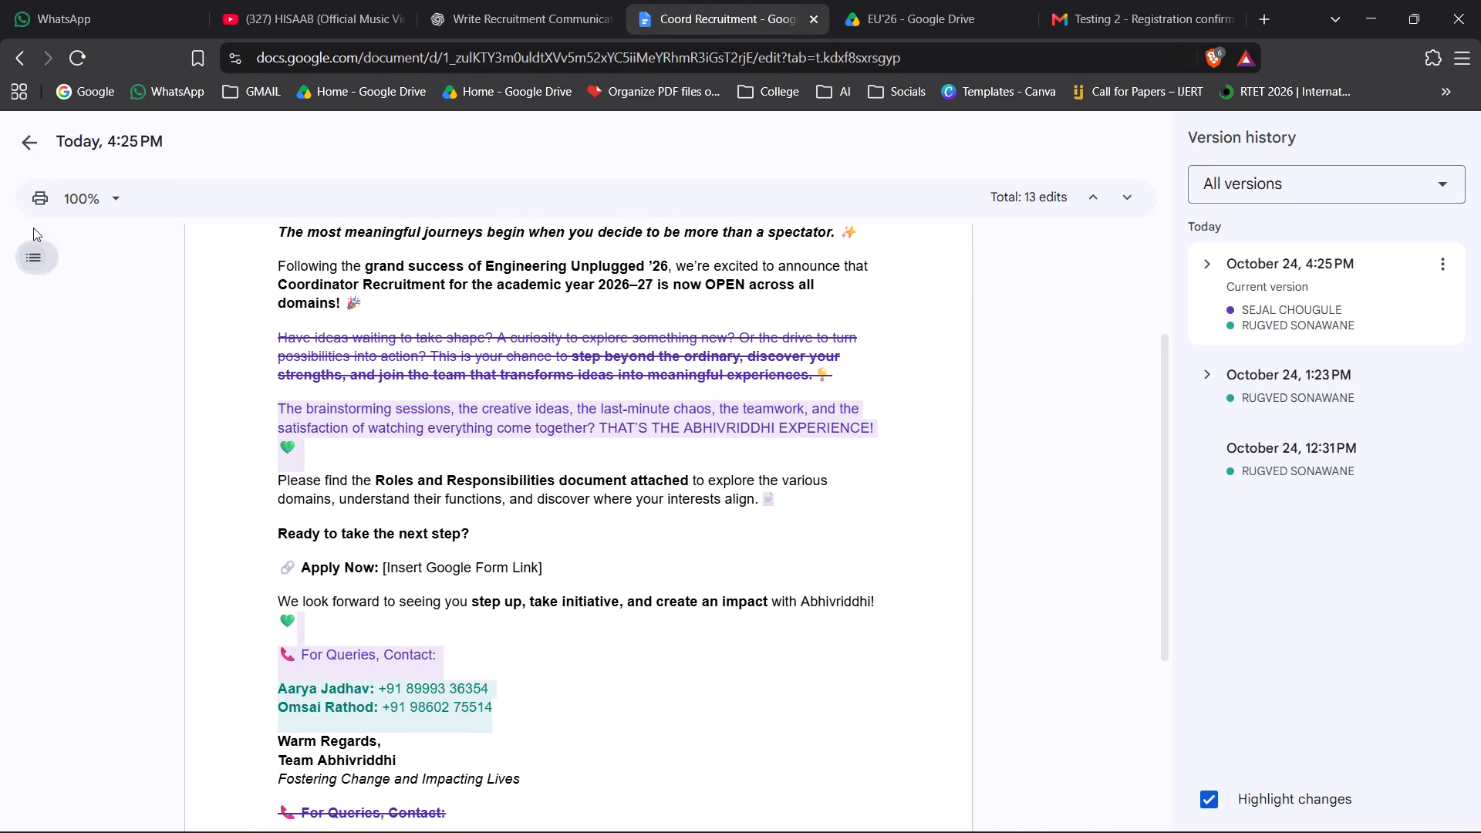
double_click(30, 268)
click(19, 144)
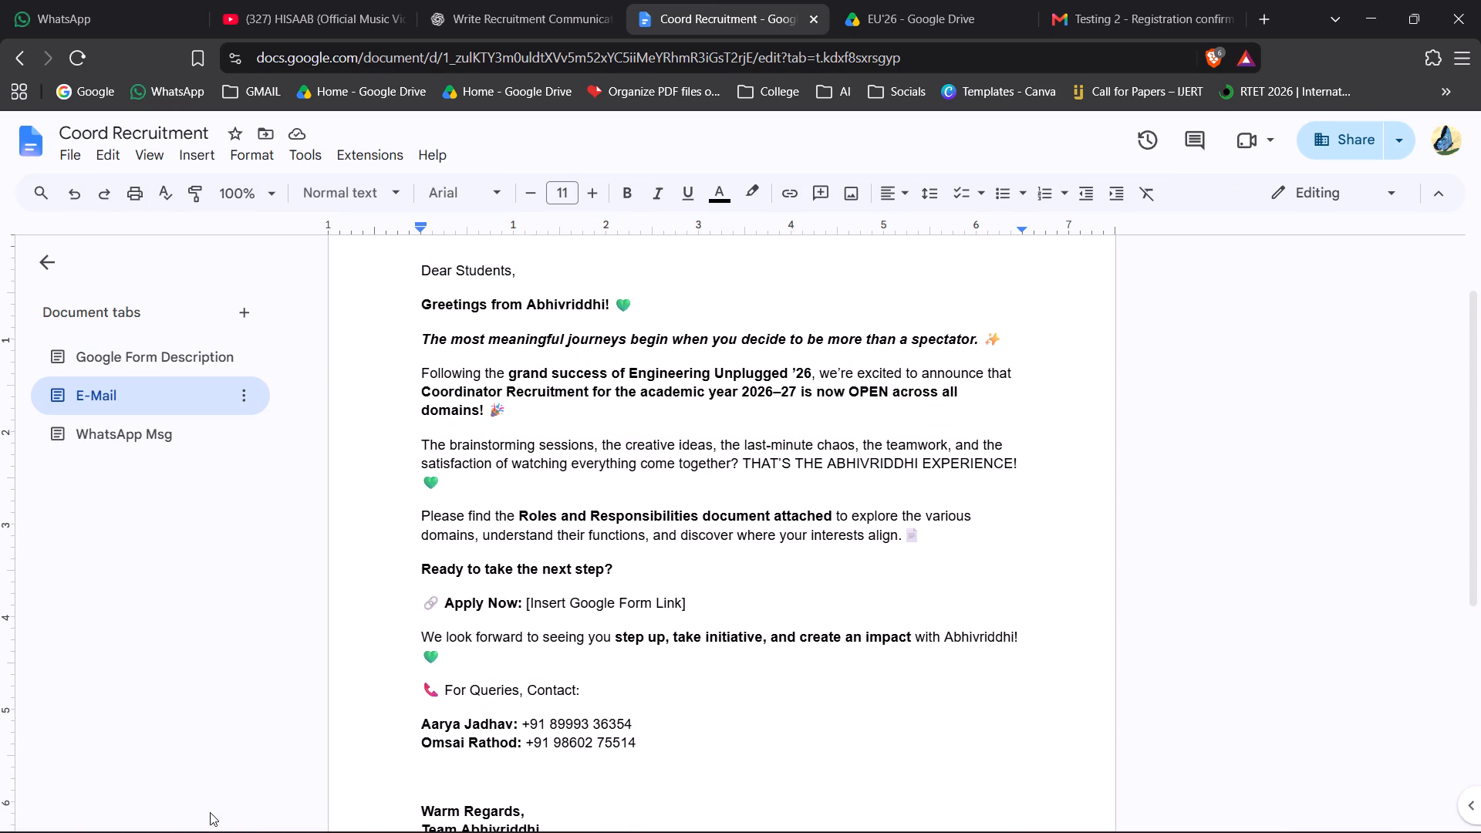
click(456, 779)
click(456, 779)
click(66, 56)
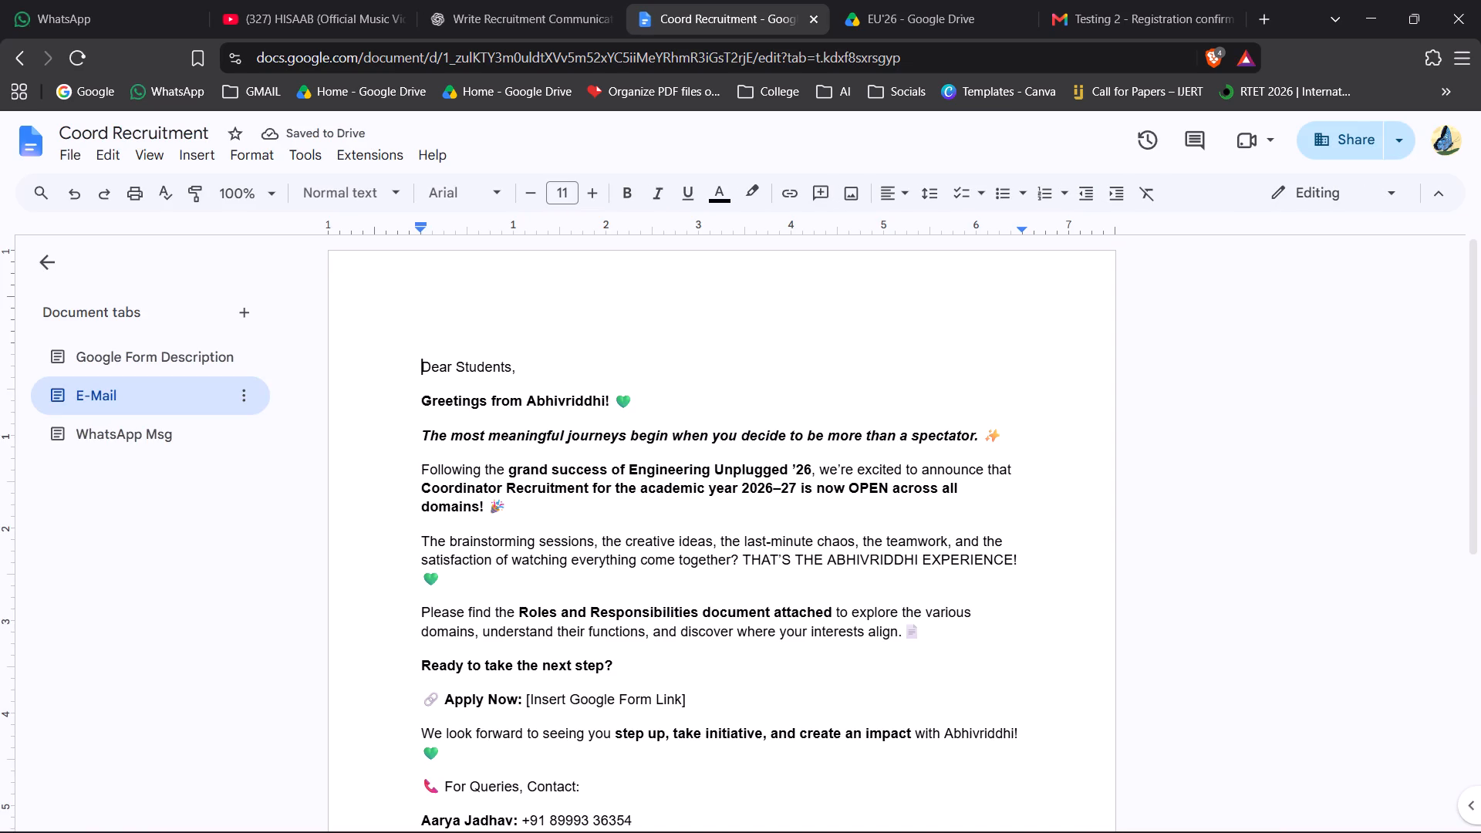
Remove one blank line between the query contacts and the "Warm Regards," sign-off in the E-Mail draft.
scroll(535, 574, down, 3)
click(444, 568)
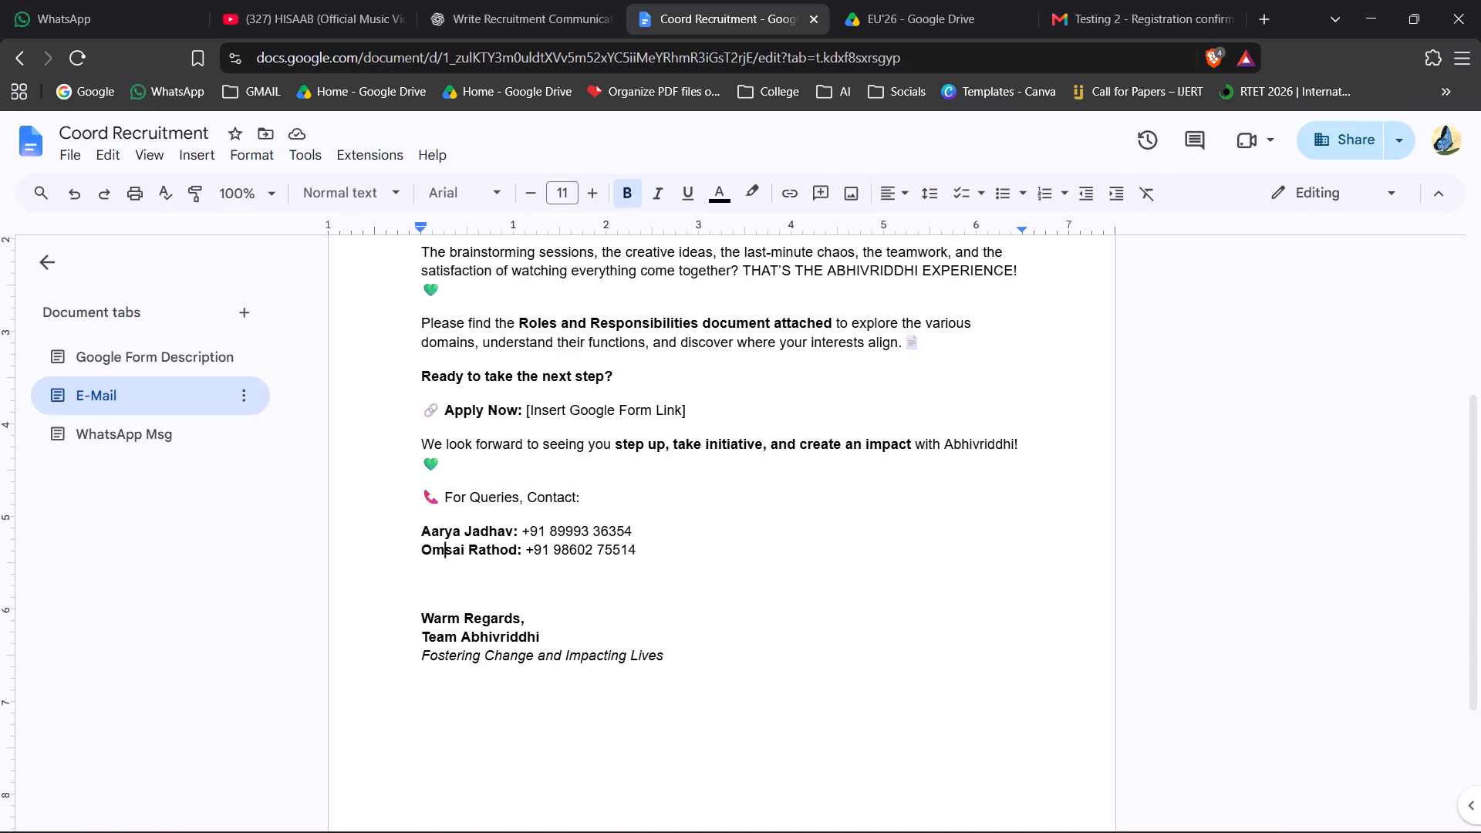
click(441, 579)
key(BackSpace)
scroll(541, 571, up, 4)
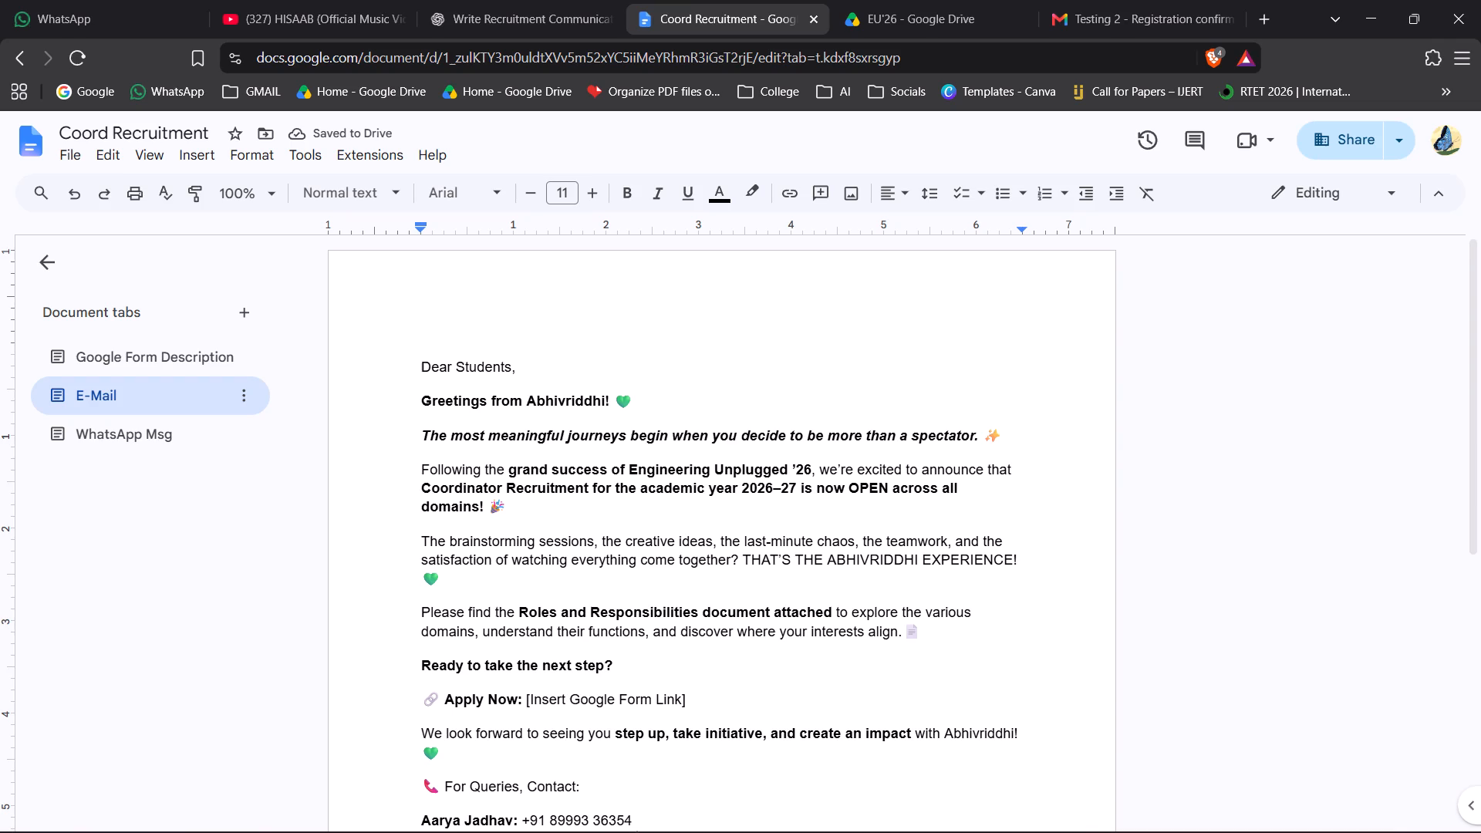
Remove the green heart after "THAT'S THE ABHIVRIDDHI EXPERIENCE!" and move that sentence into its own paragraph in the E-Mail tab.
click(460, 578)
key(BackSpace)
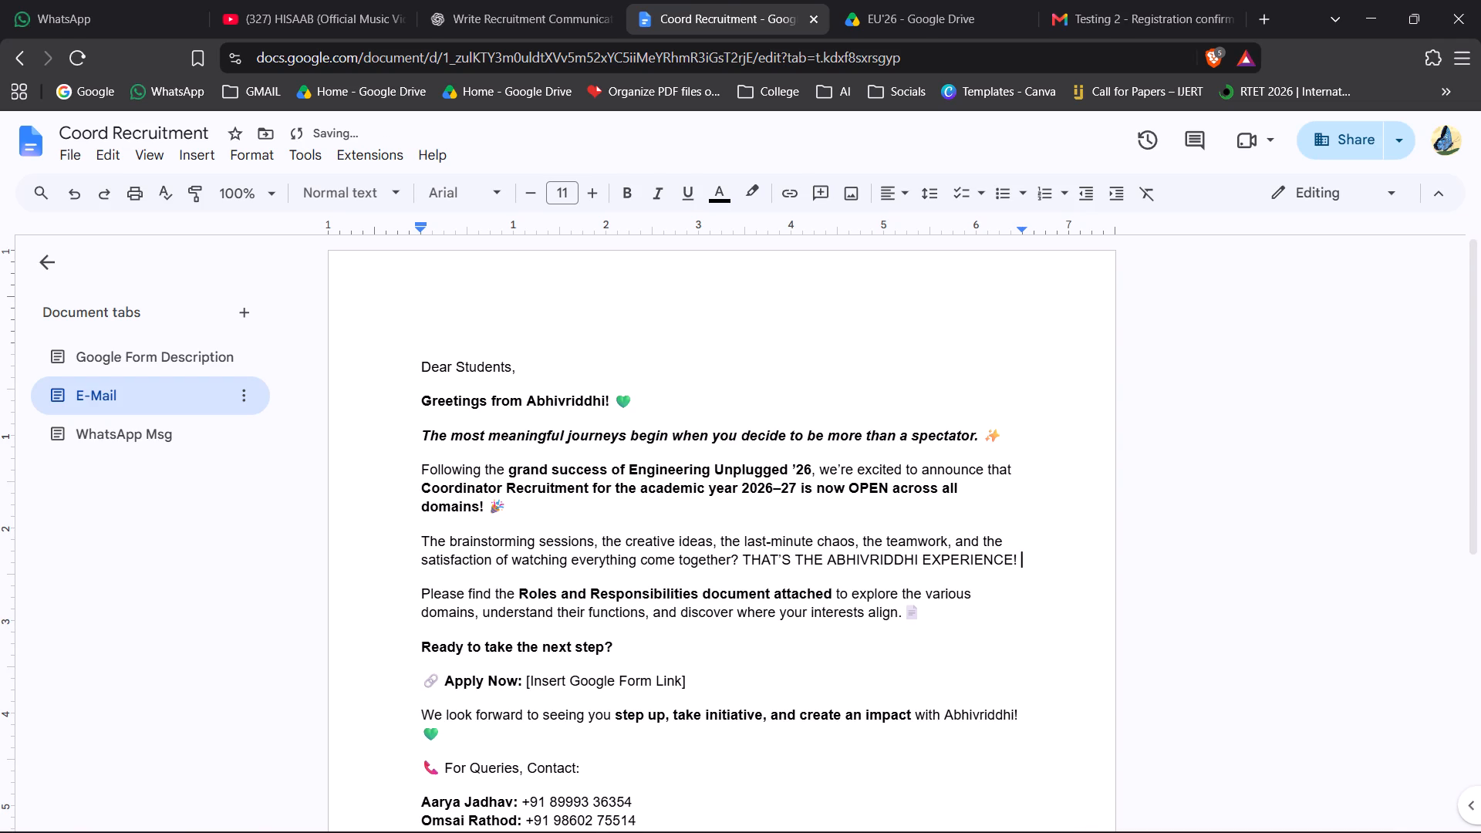
click(744, 561)
key(Return)
click(537, 599)
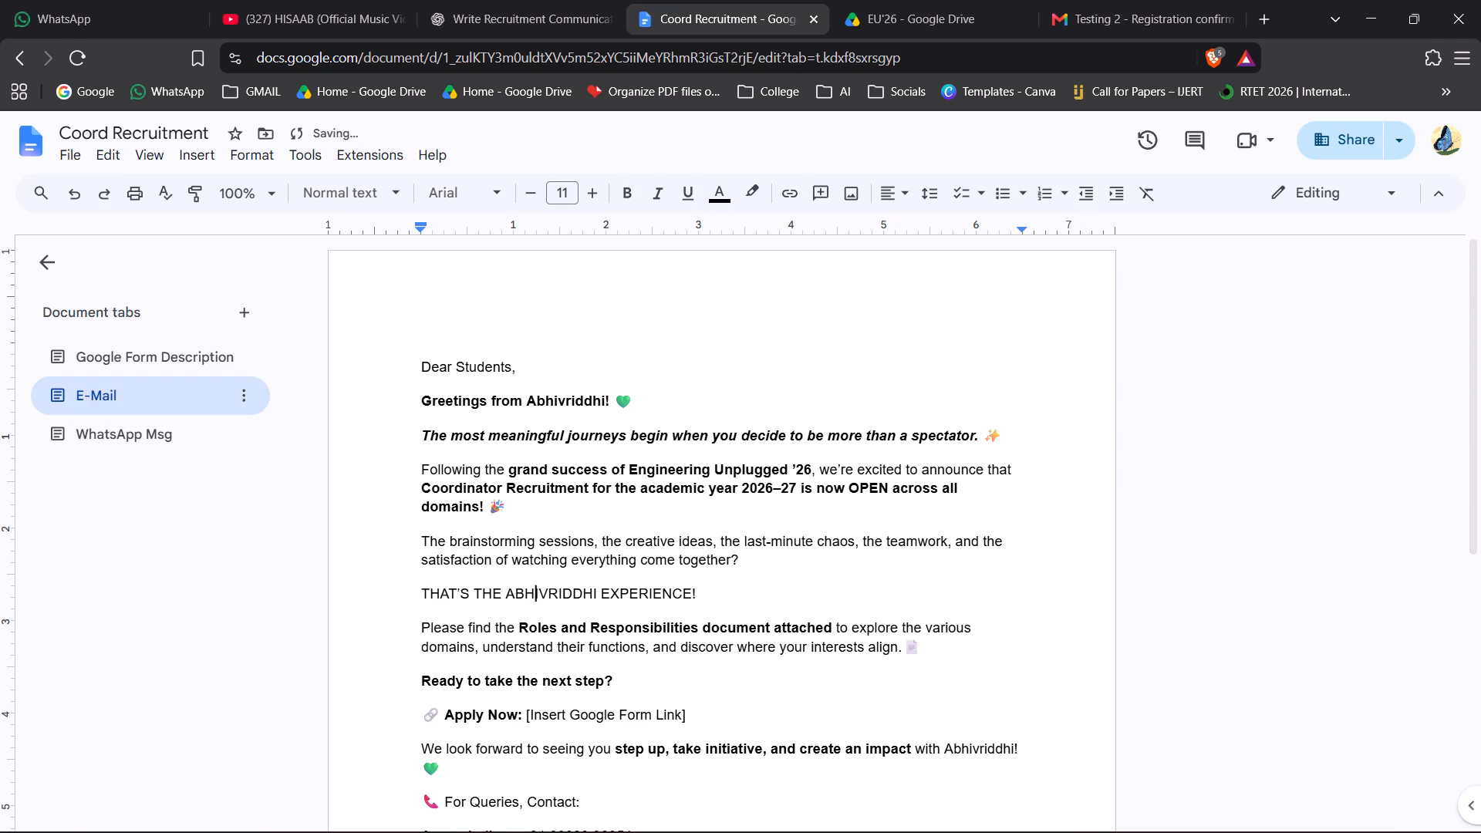
Make the separate line "THAT'S THE ABHIVRIDDHI EXPERIENCE!" bold.
double_click(537, 598)
drag(537, 598, 0, 806)
click(0, 806)
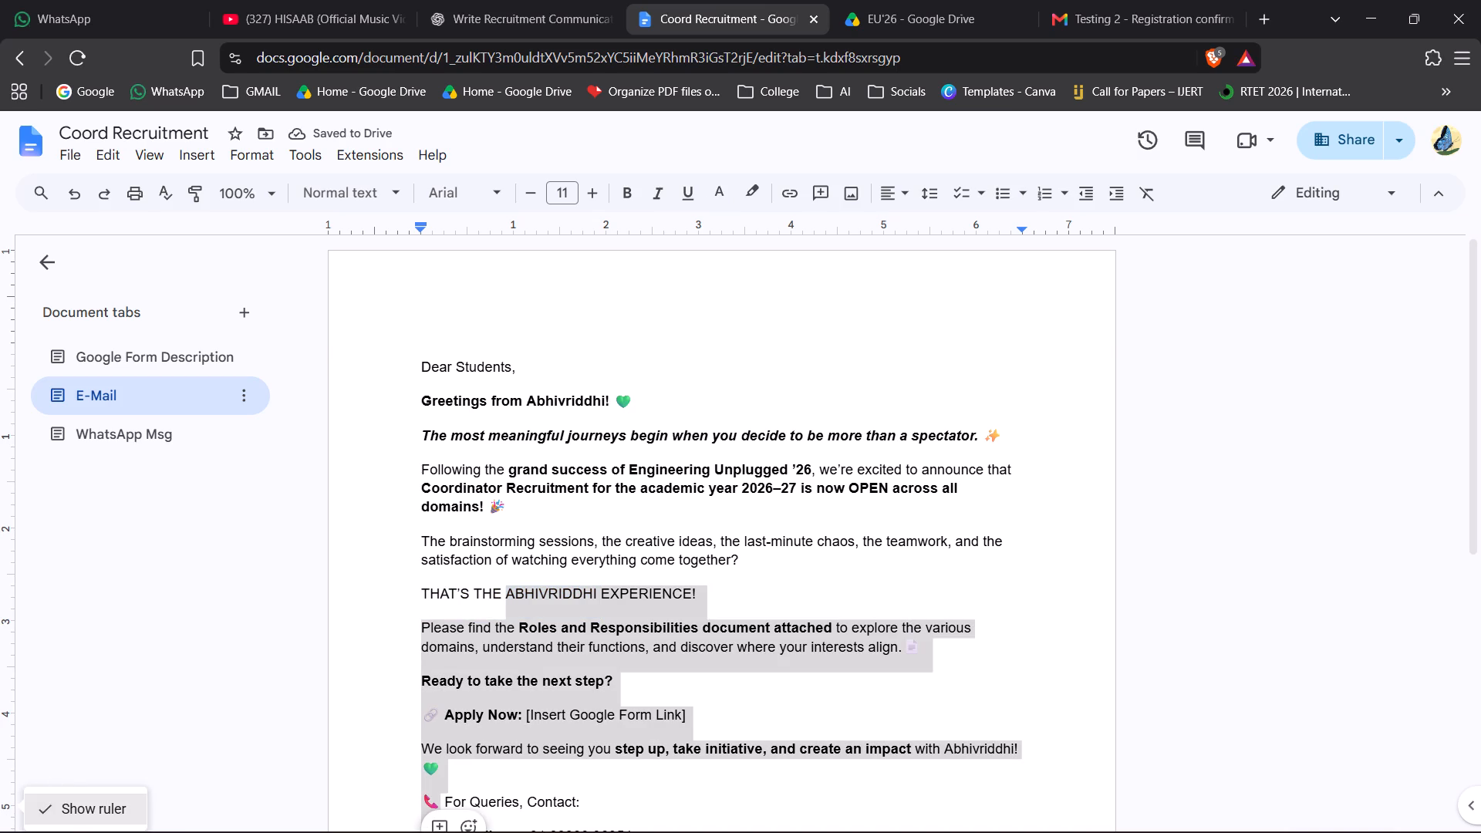
triple_click(535, 597)
key(ctrl+v)
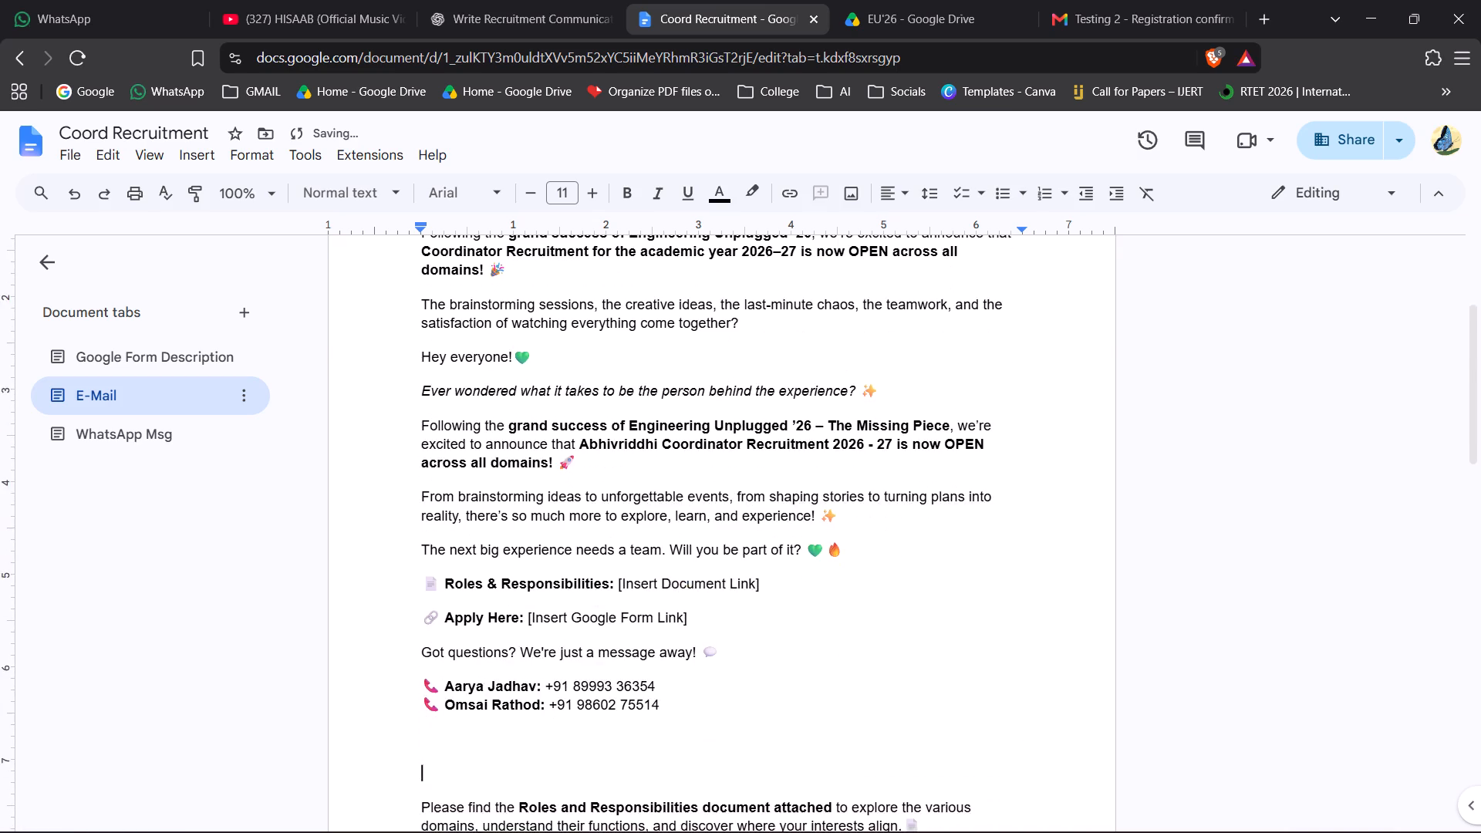
key(ctrl+z)
key(ctrl+b)
scroll(597, 508, up, 4)
click(568, 670)
click(603, 551)
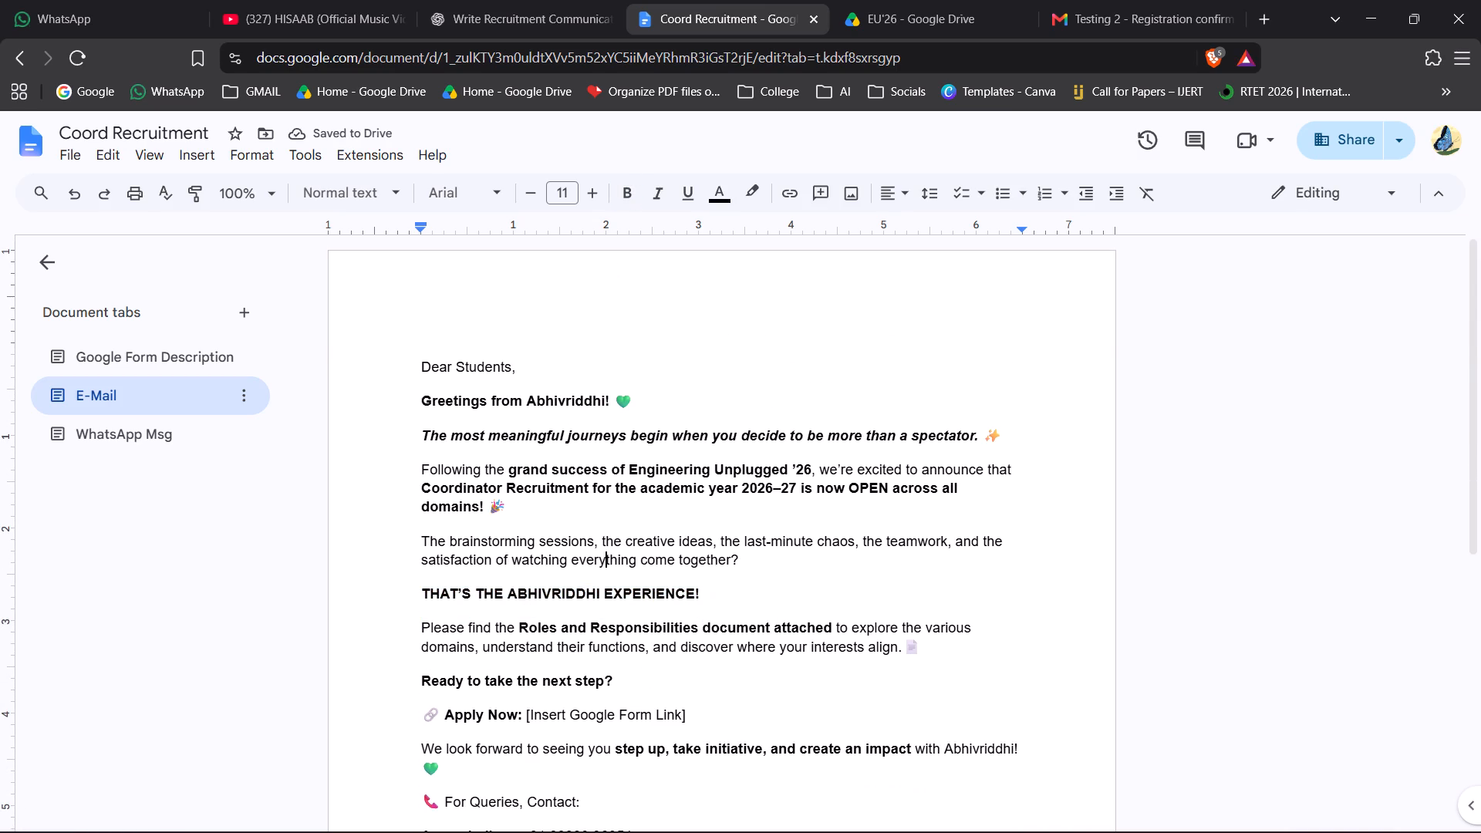
click(602, 653)
click(595, 692)
click(615, 731)
click(1152, 140)
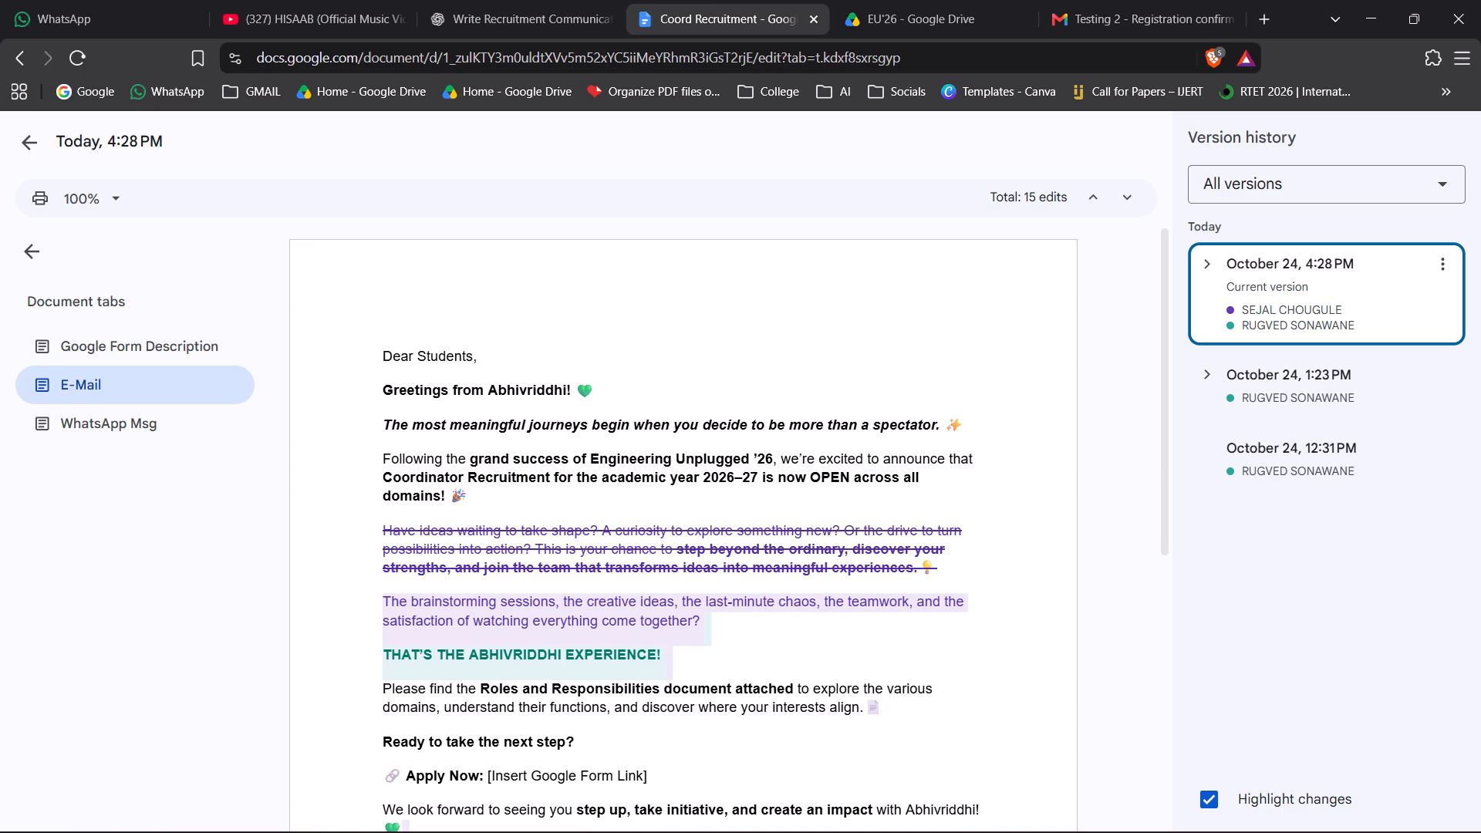
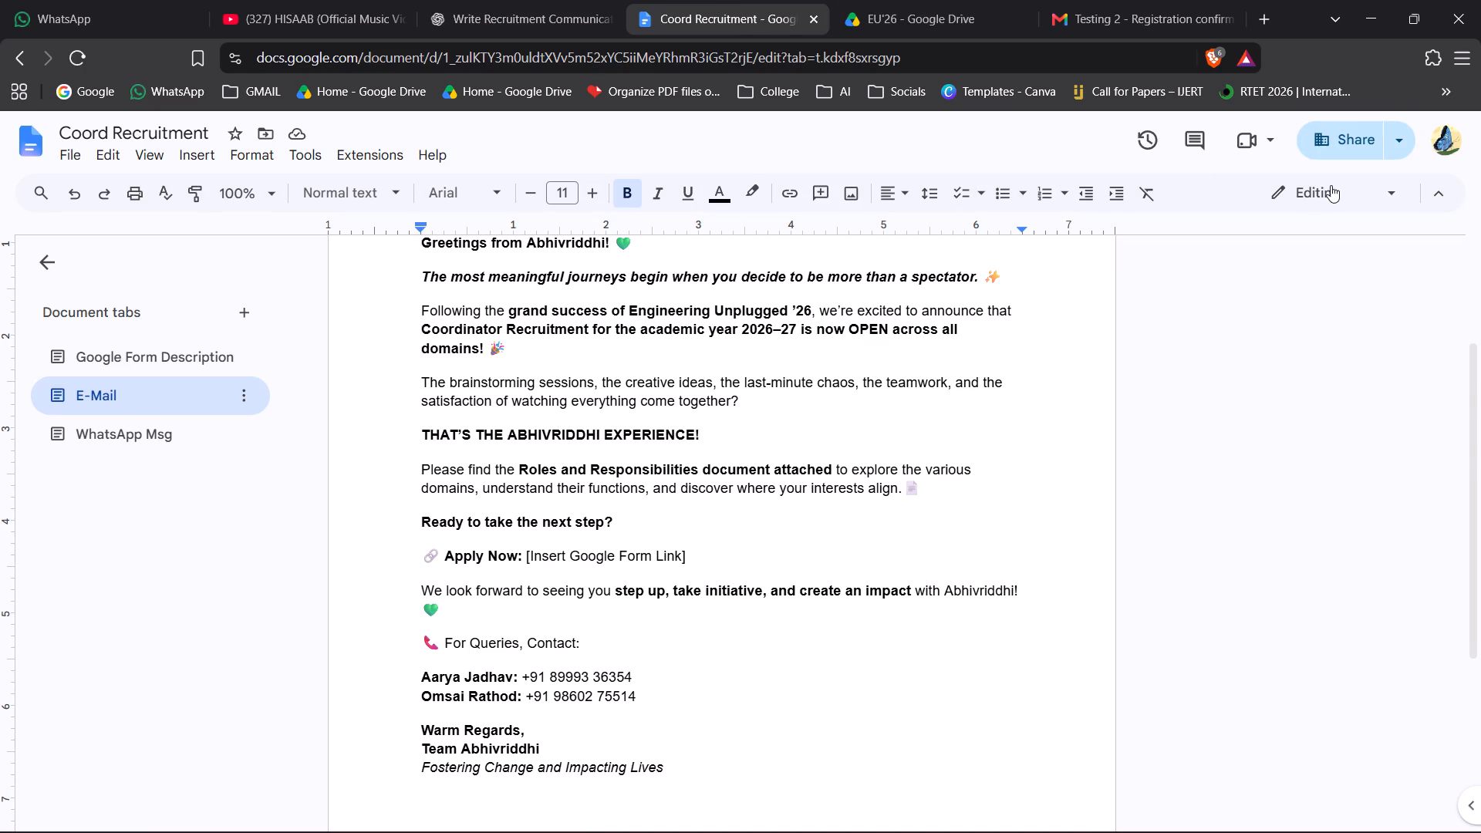
Open the document's version history and select the current October 24, 4:30 PM version.
click(1159, 140)
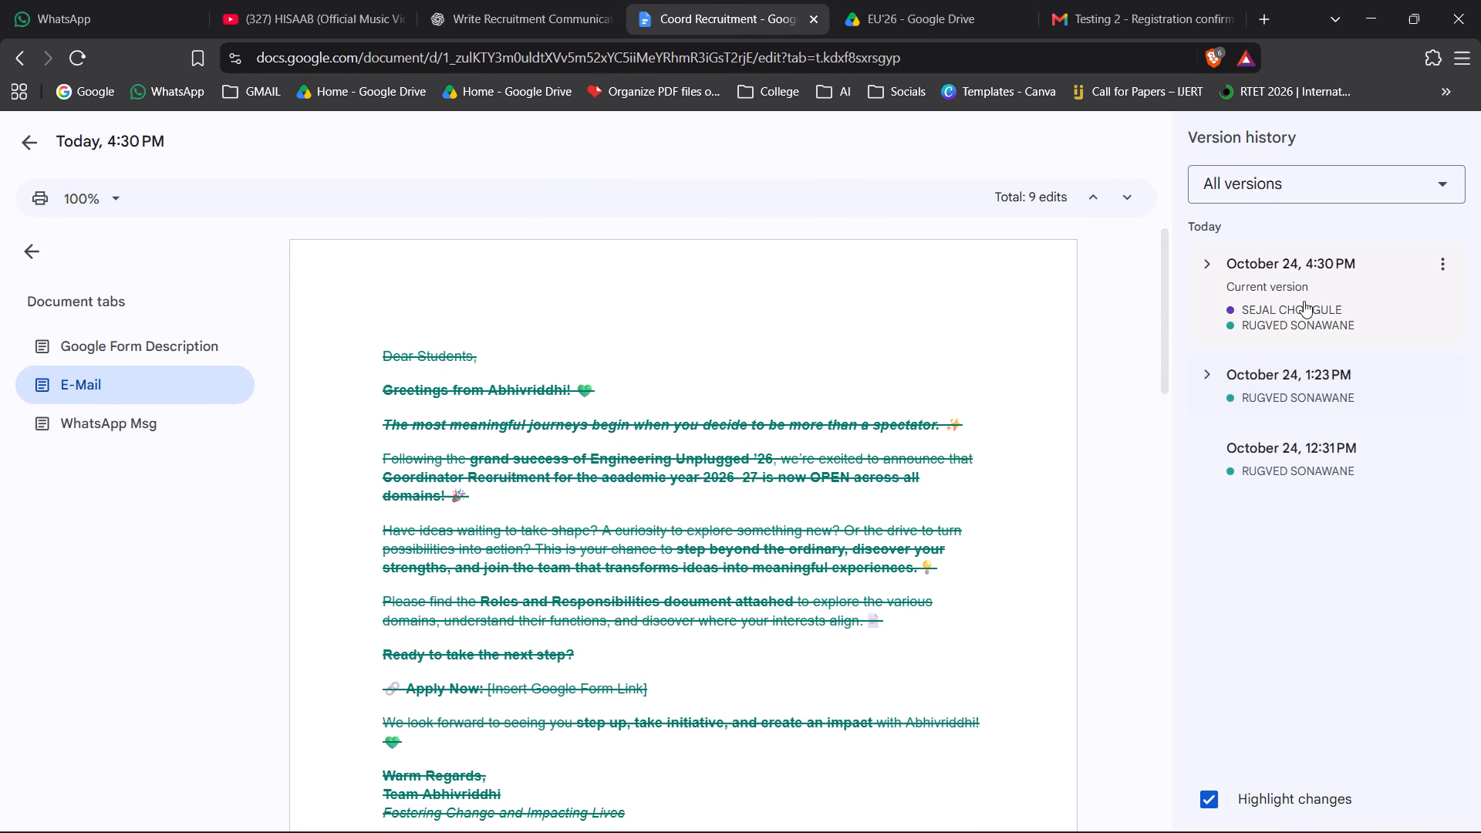
scroll(689, 653, down, 1)
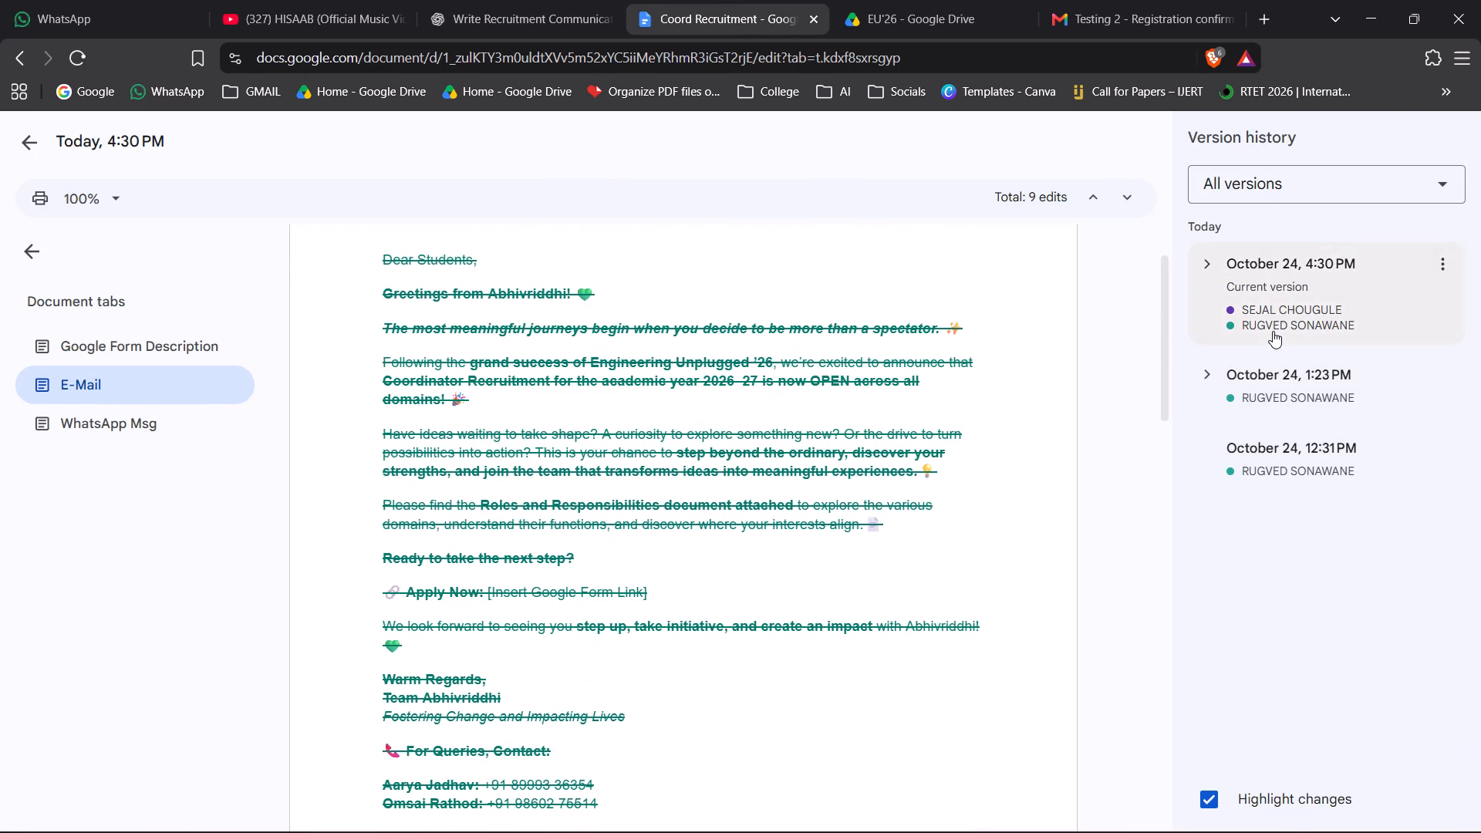
click(1273, 331)
click(1313, 322)
click(1295, 387)
click(1283, 298)
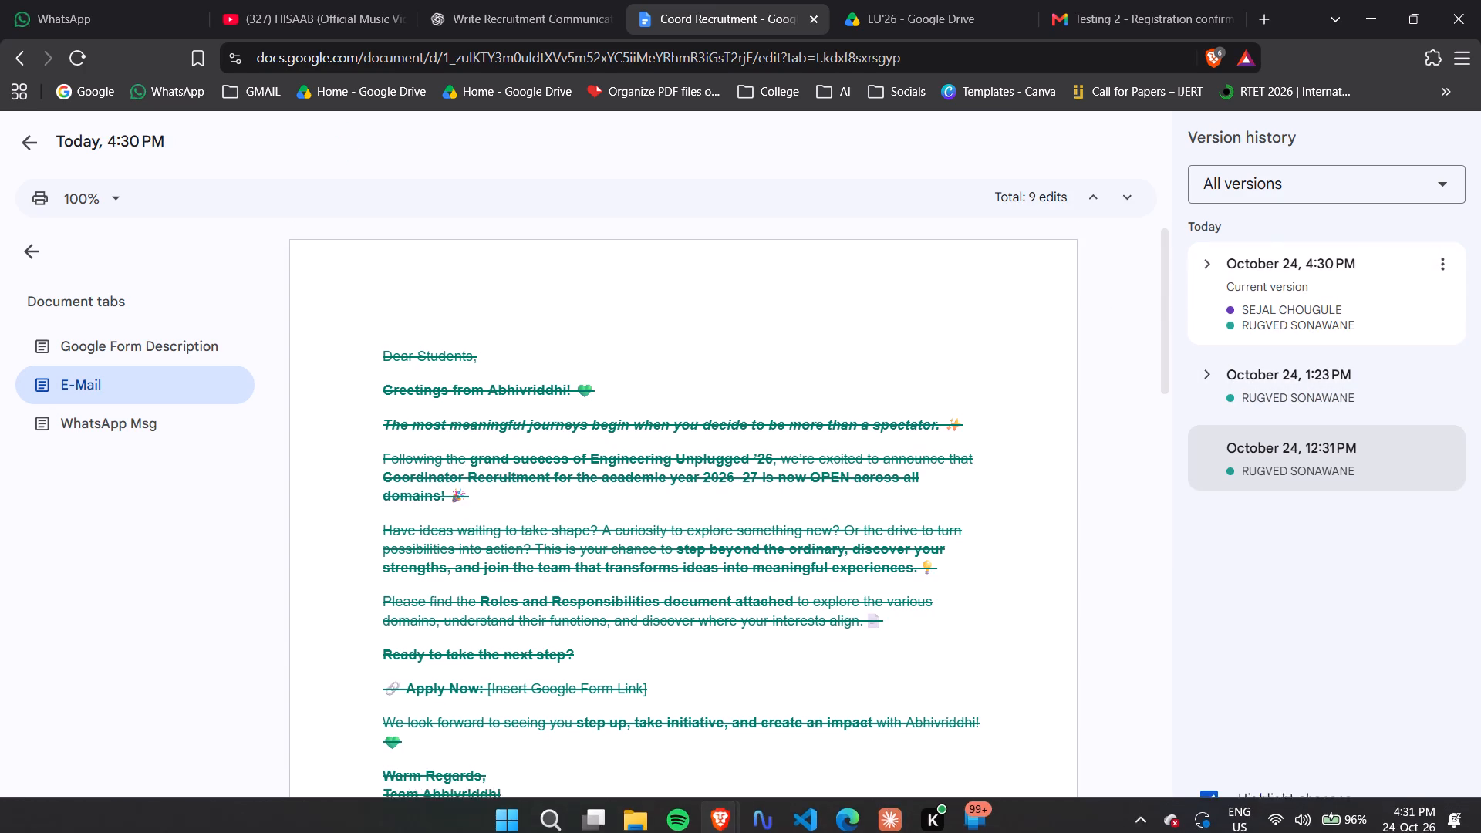
Examine the highlighted changes in the E-Mail tab, comparing the struck-out e-mail with its replacement.
scroll(501, 605, down, 2)
scroll(639, 587, down, 7)
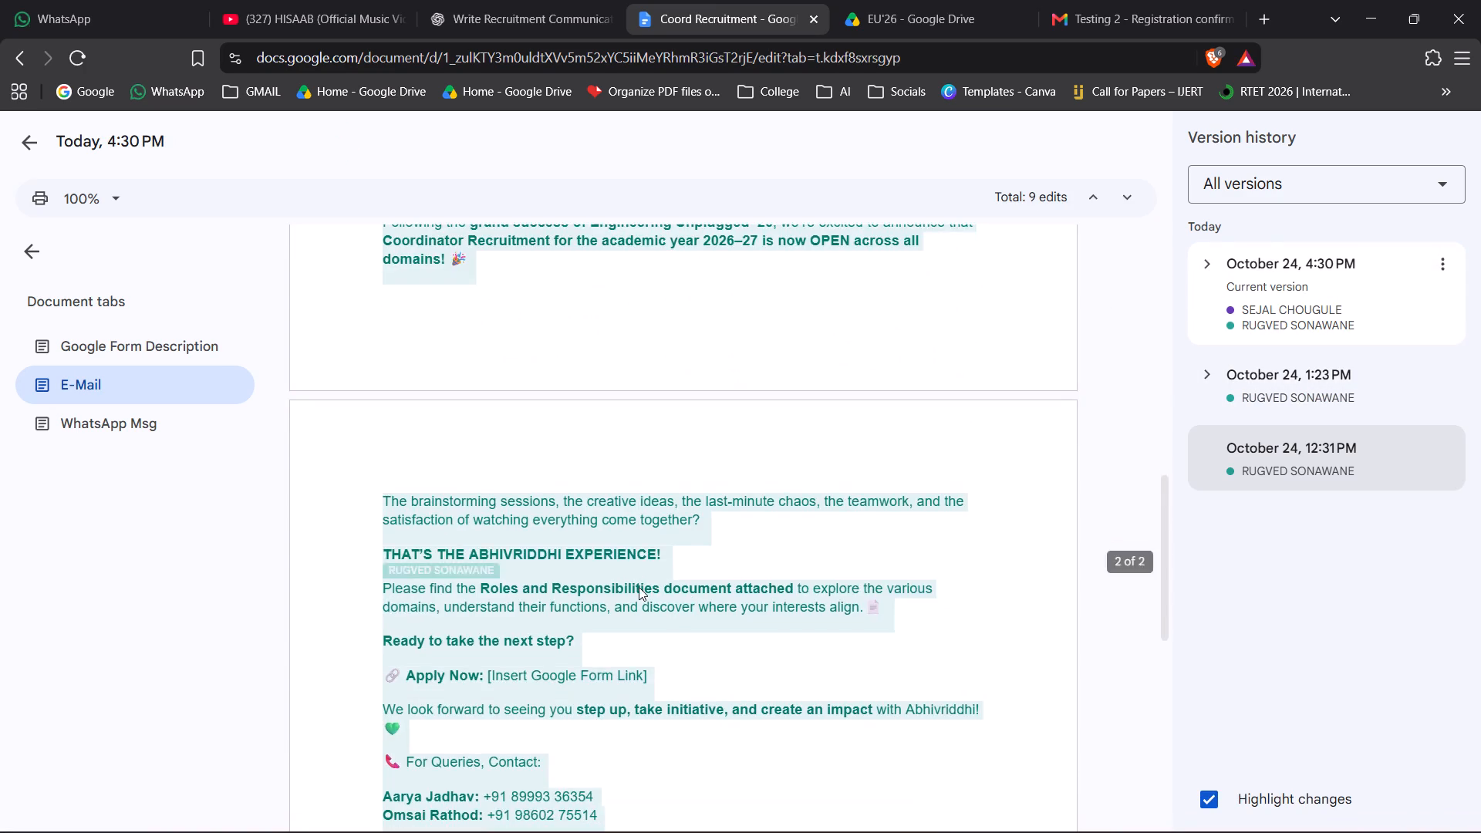
scroll(639, 587, down, 5)
scroll(639, 587, up, 16)
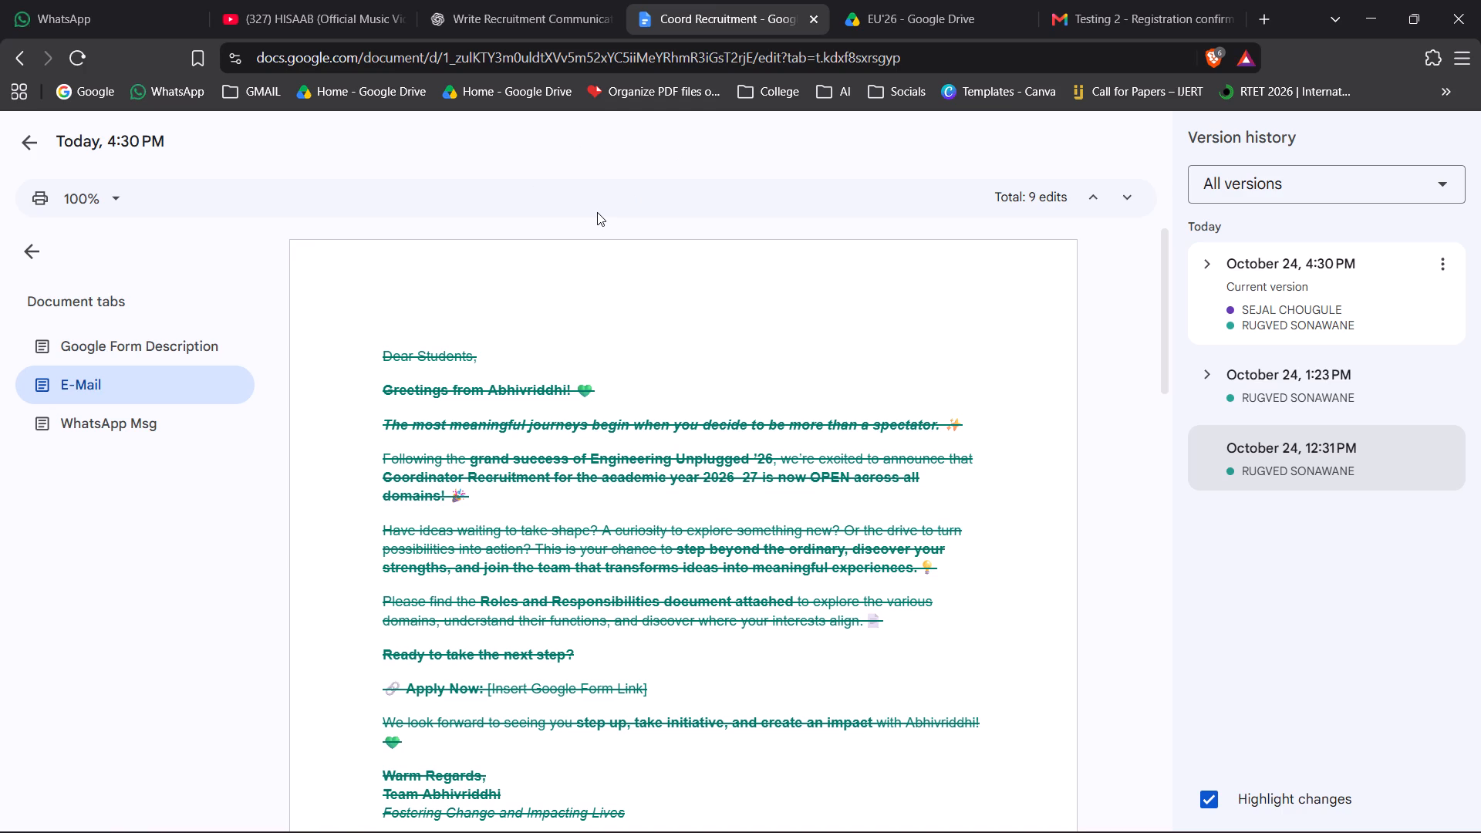
scroll(606, 205, down, 14)
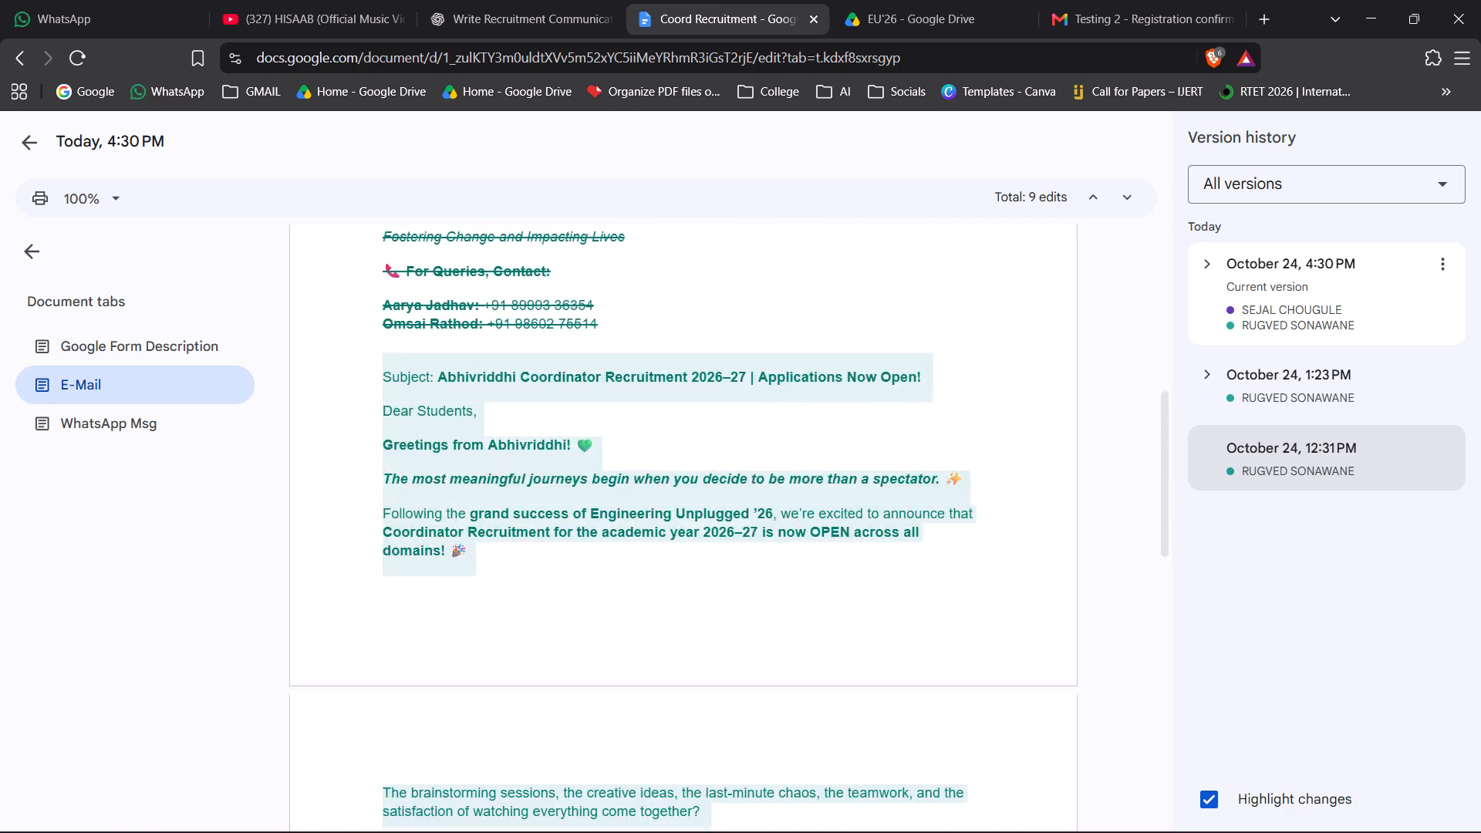
scroll(623, 541, down, 6)
scroll(623, 541, up, 4)
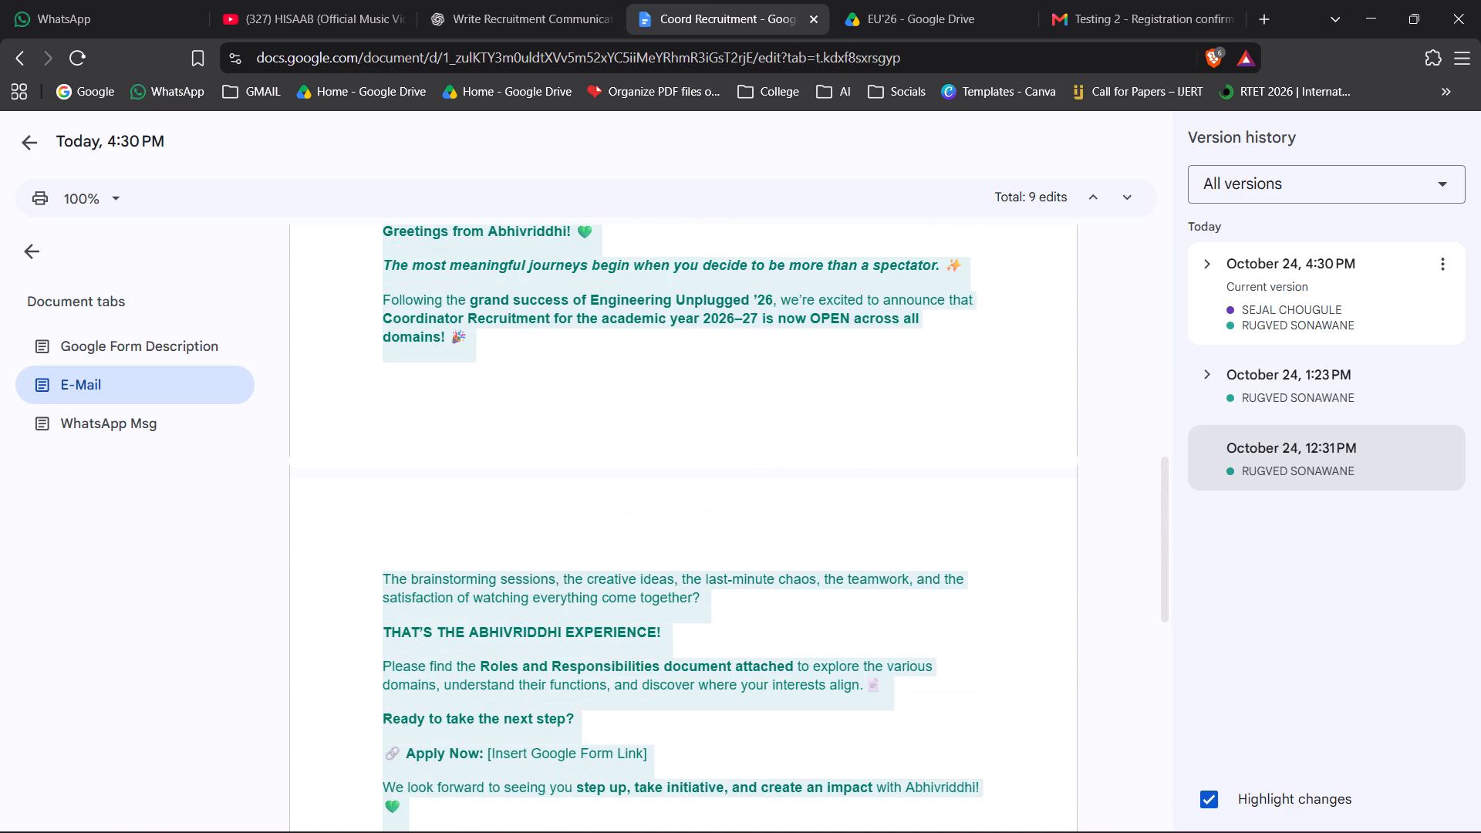
scroll(623, 541, up, 2)
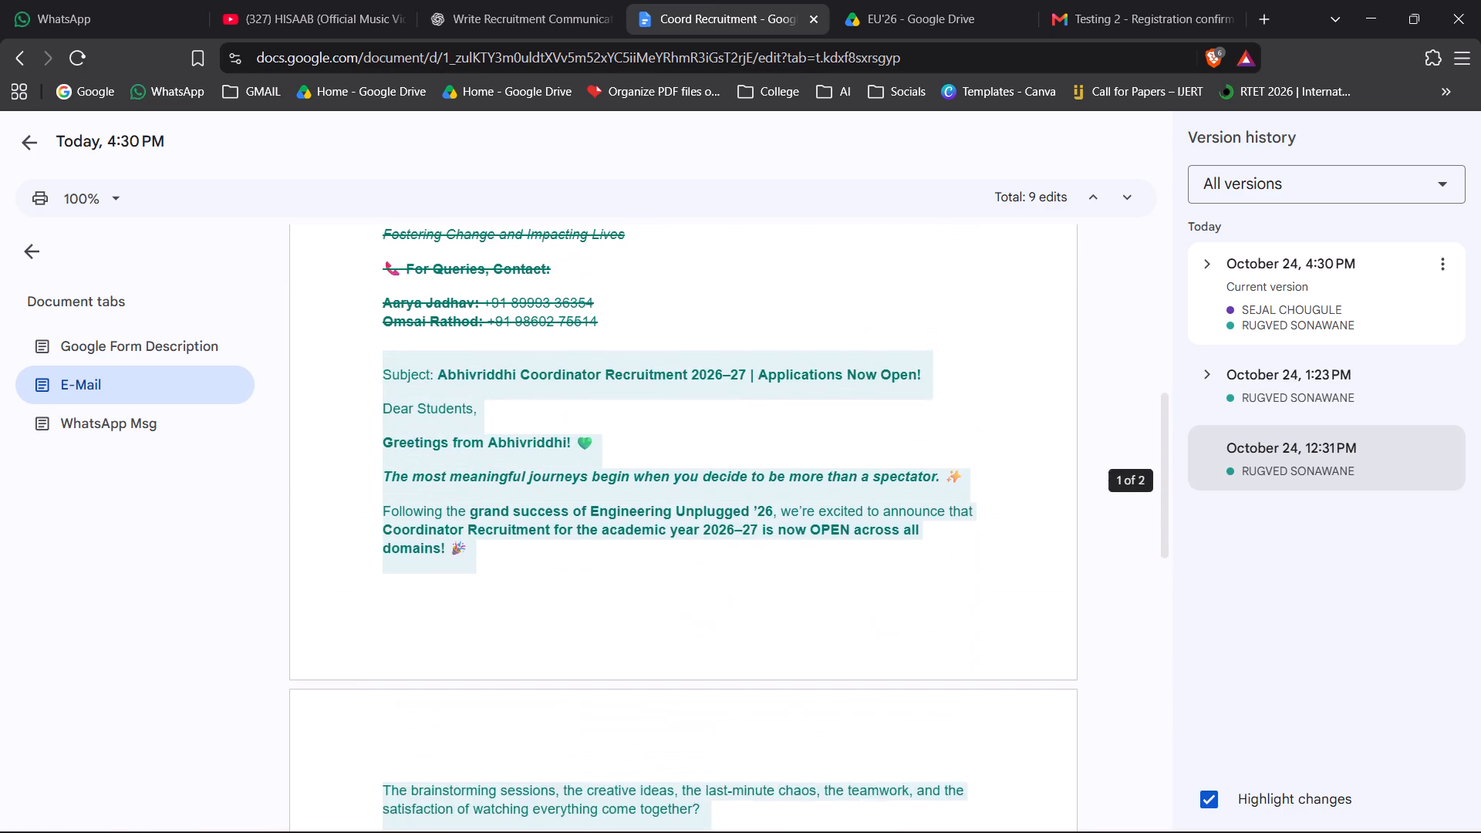
scroll(623, 541, up, 5)
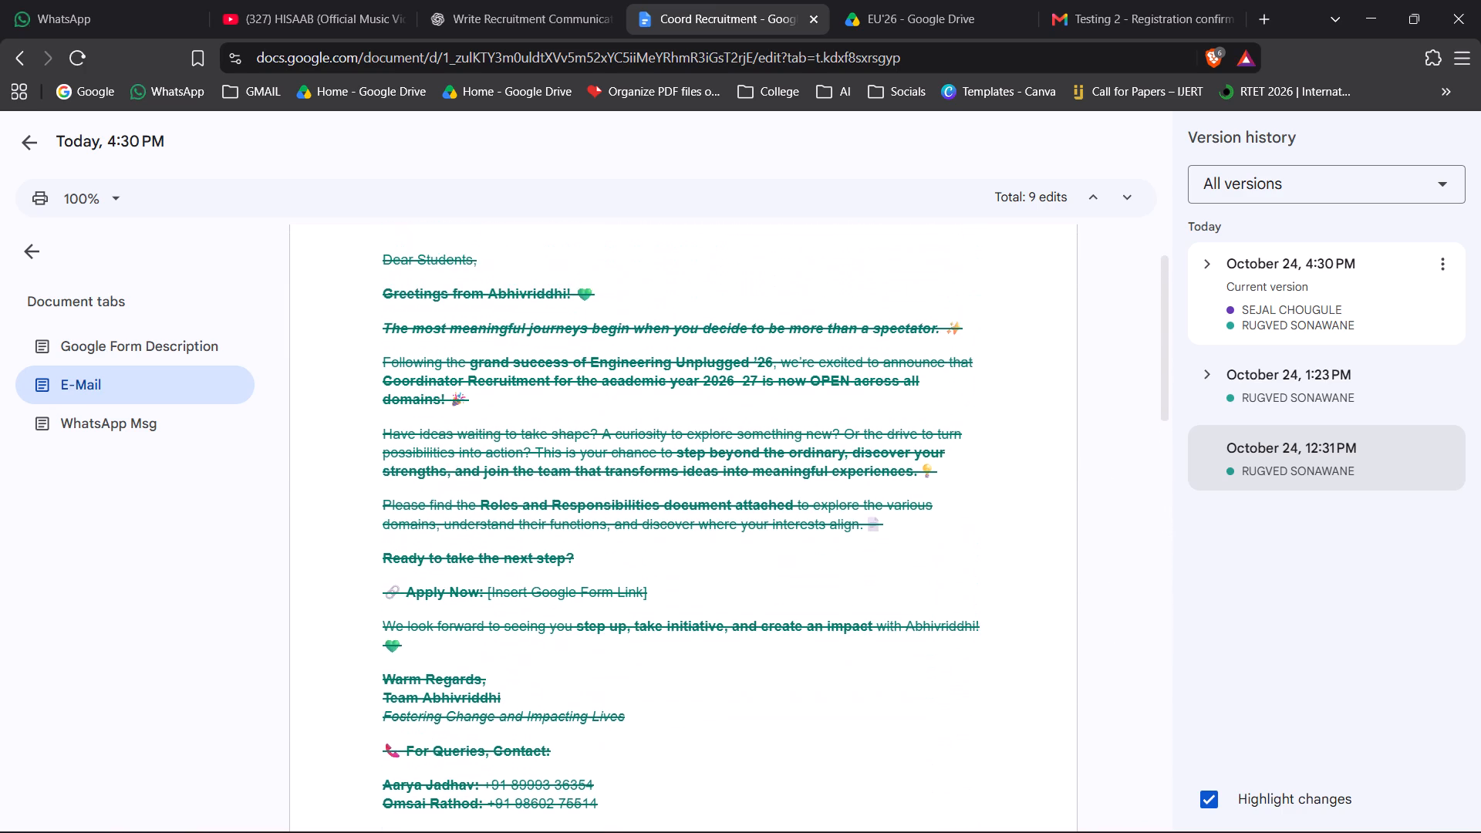
scroll(623, 541, down, 8)
scroll(623, 541, up, 9)
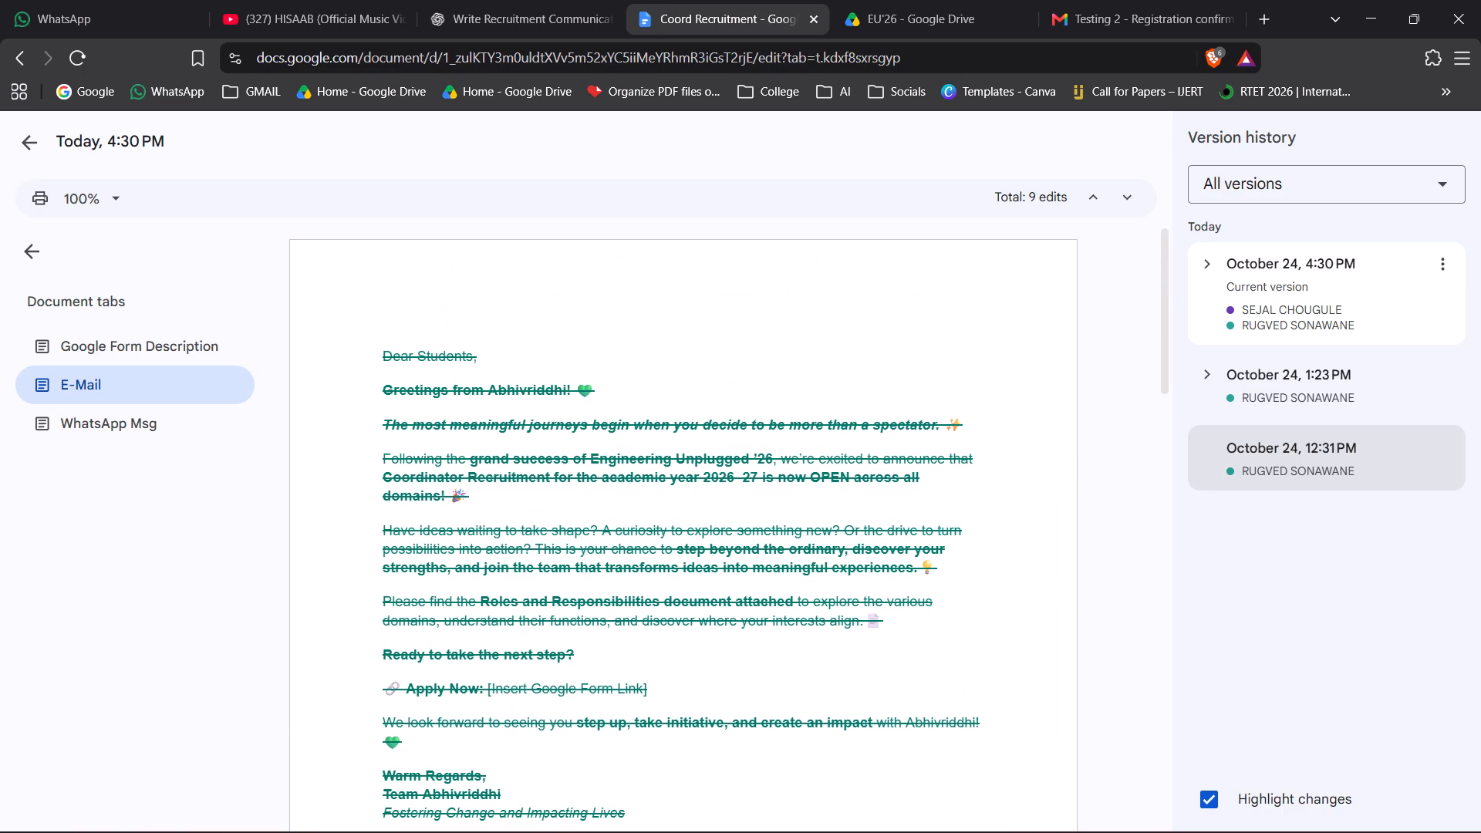
scroll(623, 541, down, 5)
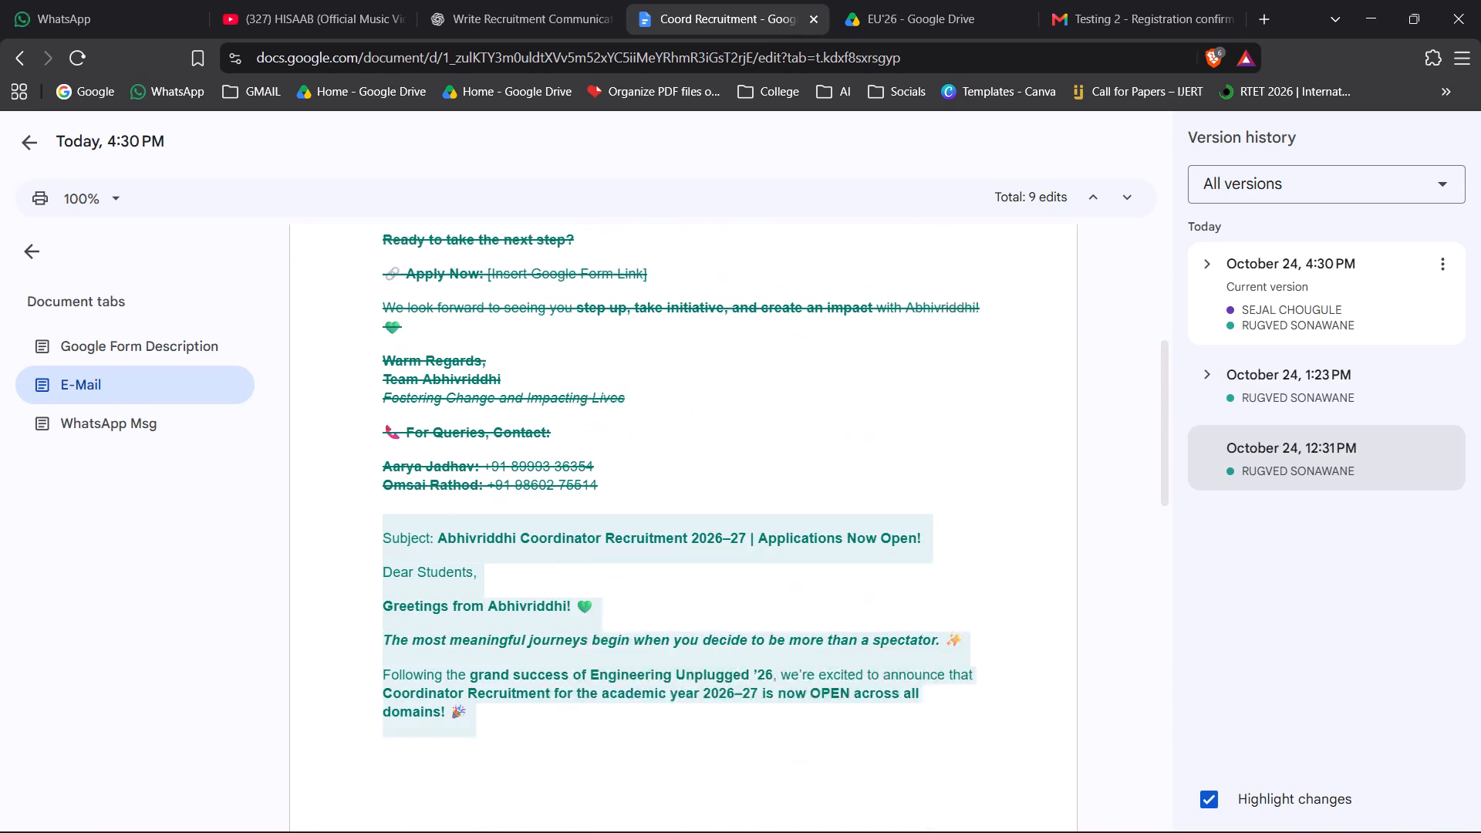
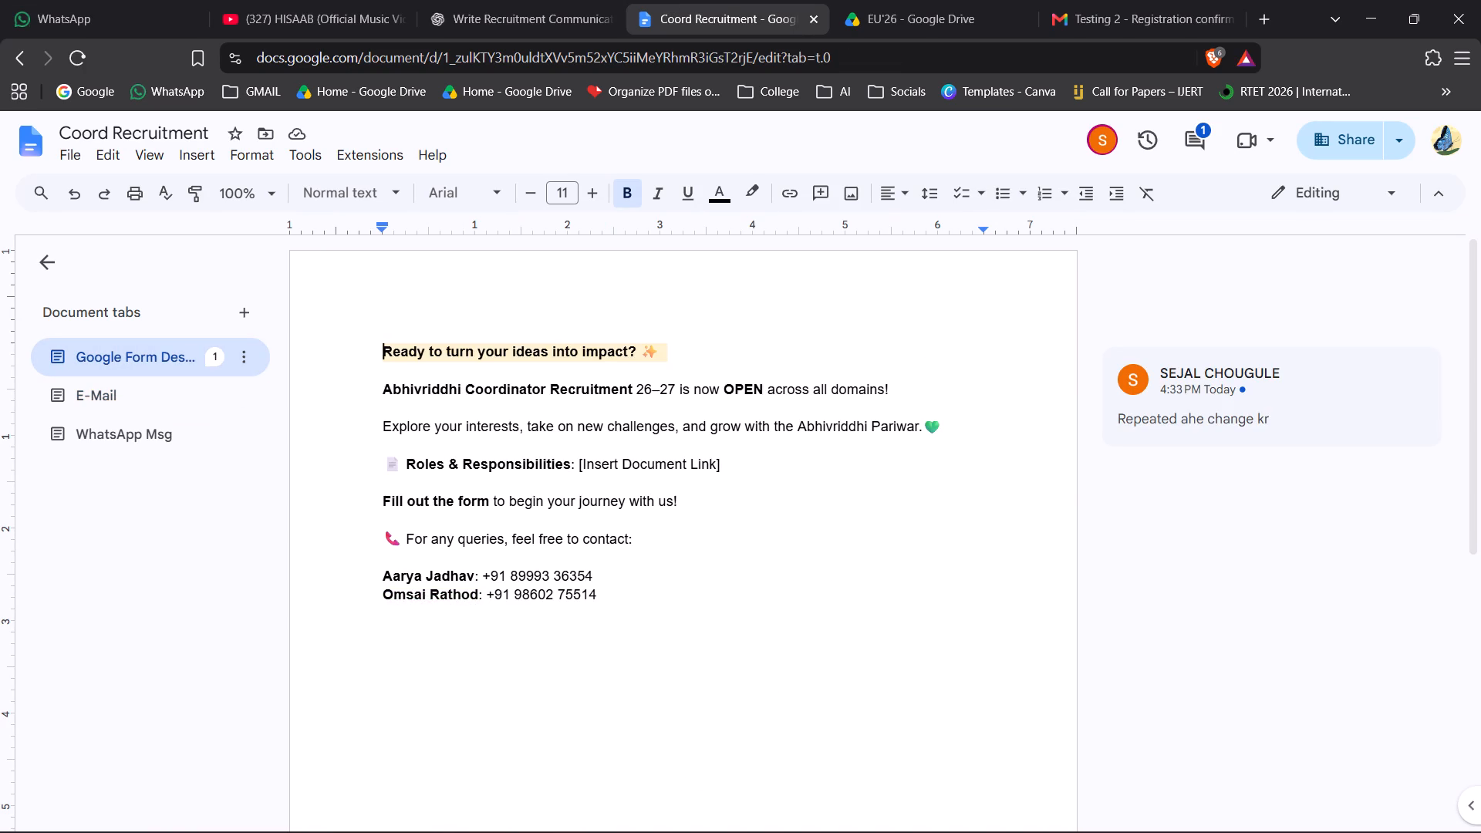
Read through the E-Mail and WhatsApp Msg drafts and return to the Google Form Description draft with its reviewer comment.
click(100, 400)
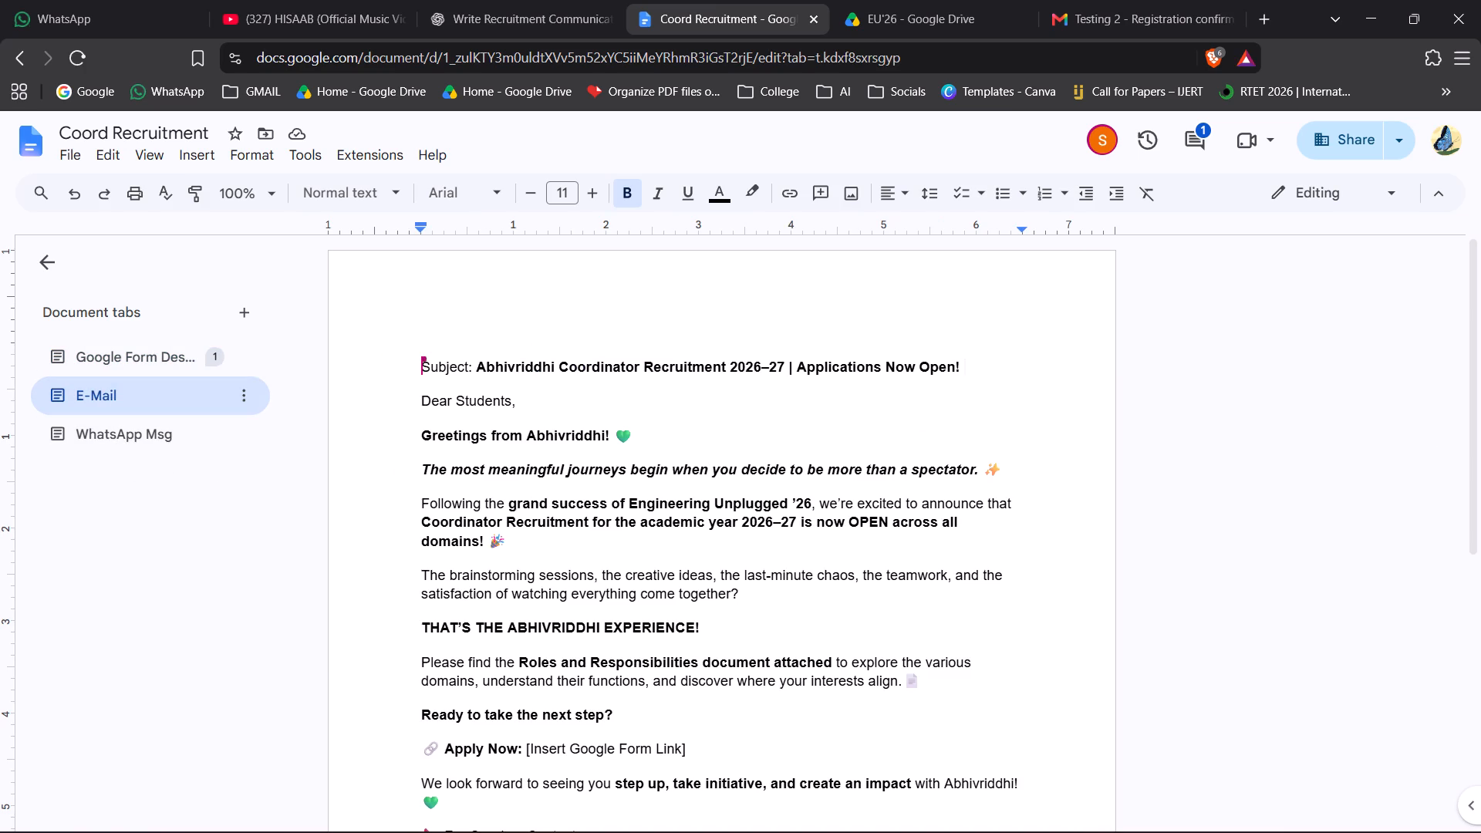
scroll(470, 595, down, 3)
scroll(470, 595, up, 3)
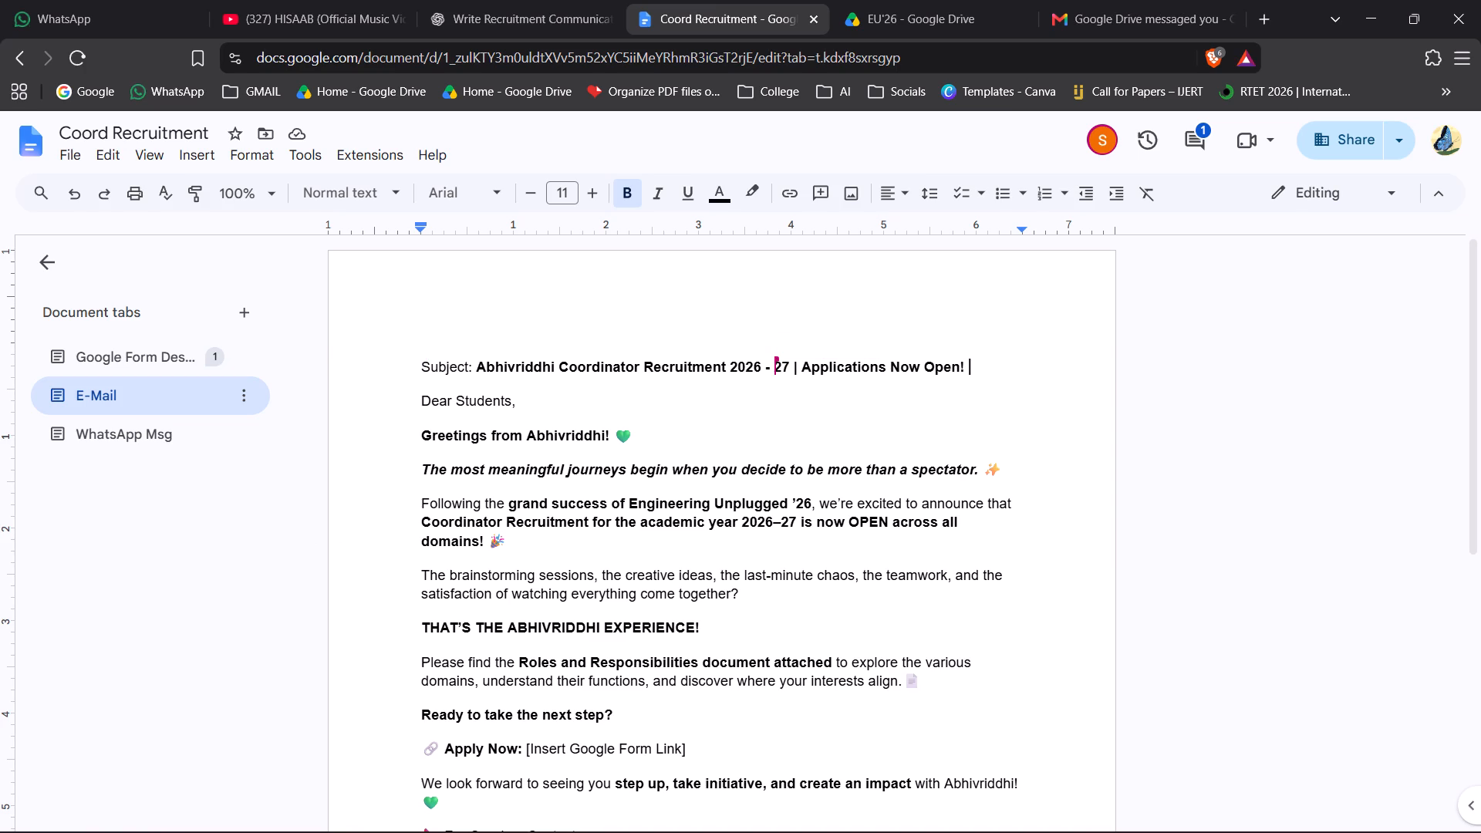
scroll(454, 551, down, 1)
click(146, 430)
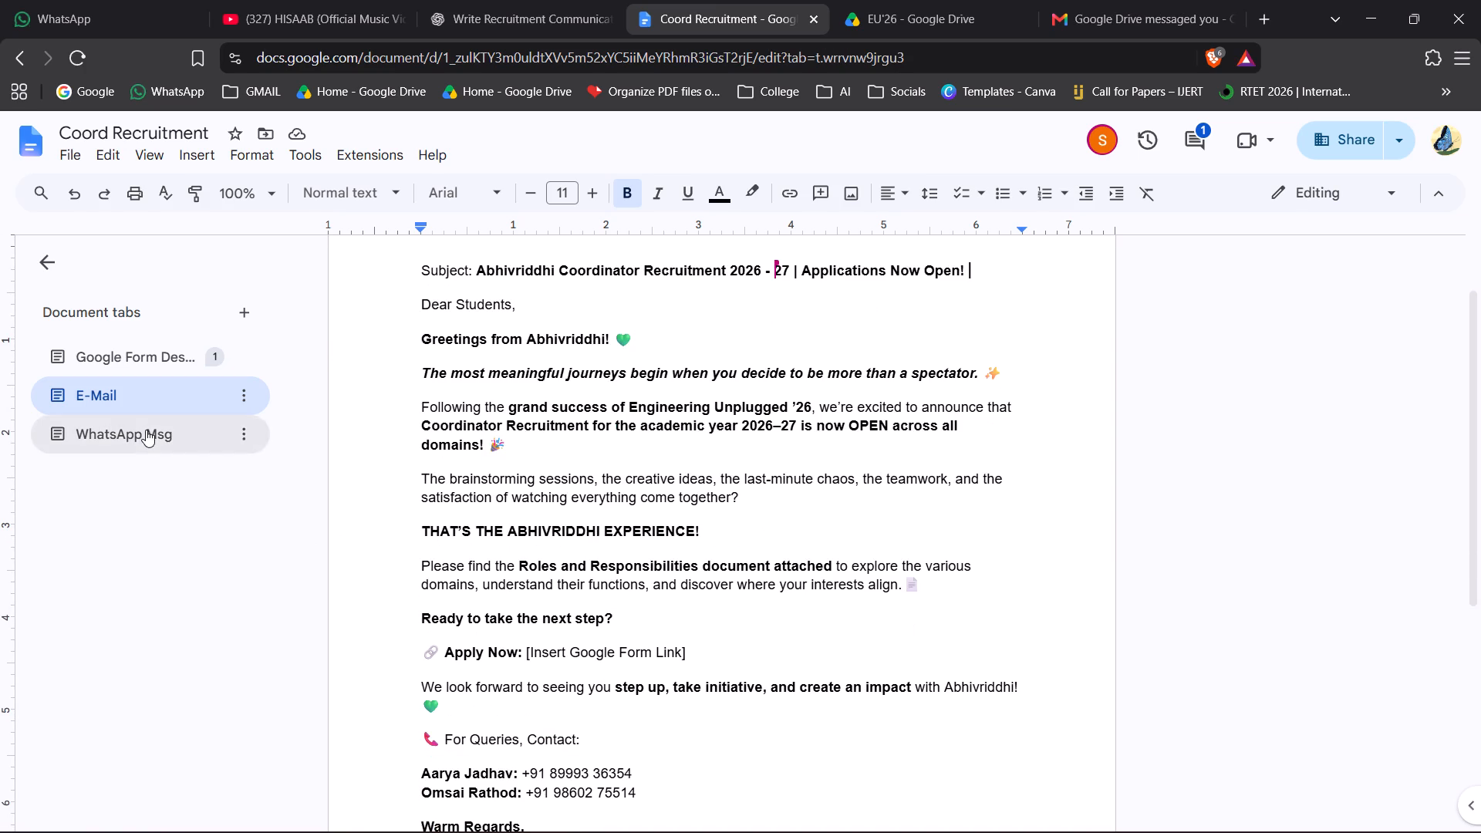
scroll(453, 524, up, 2)
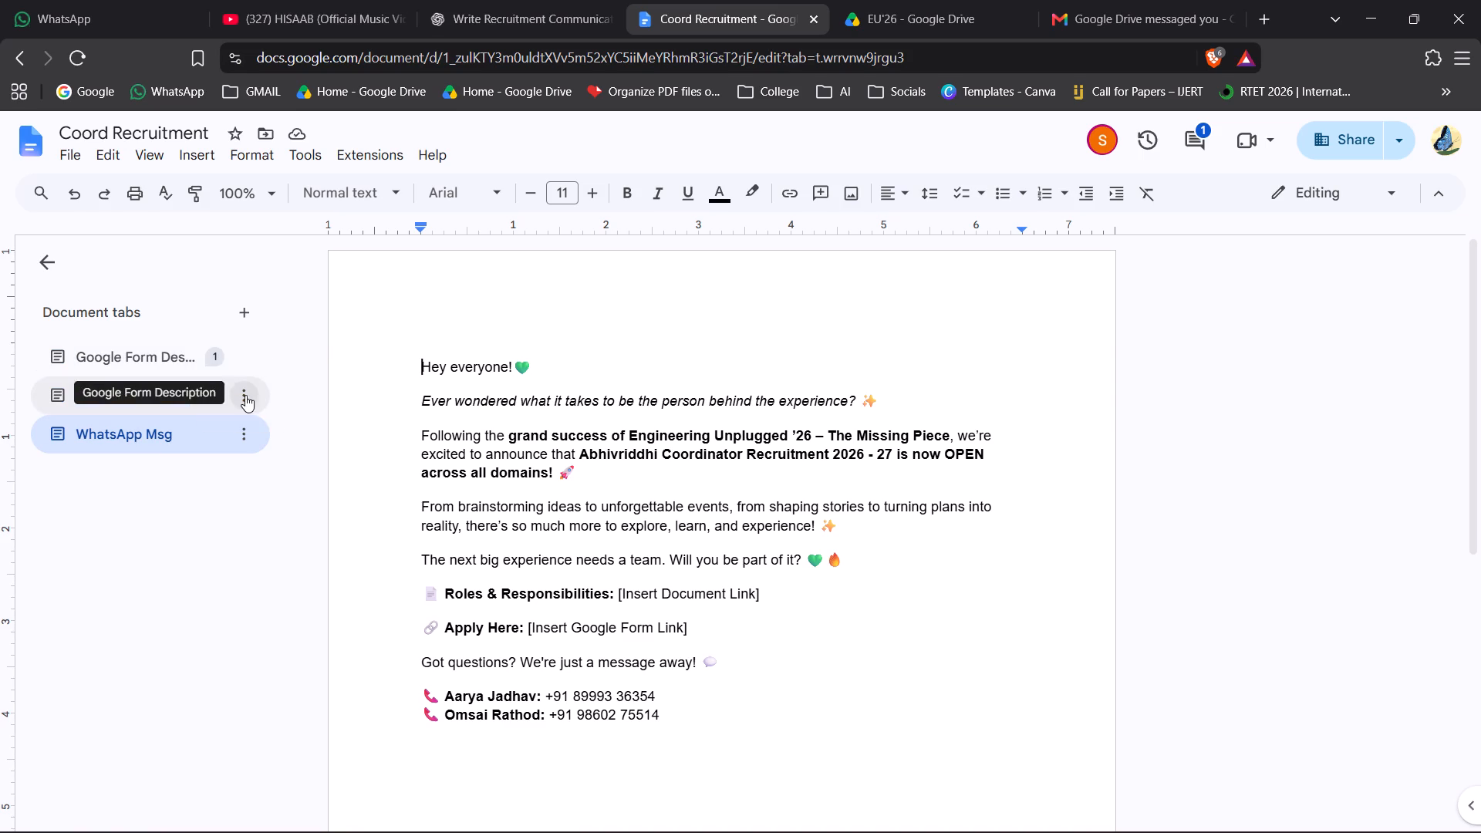
click(211, 362)
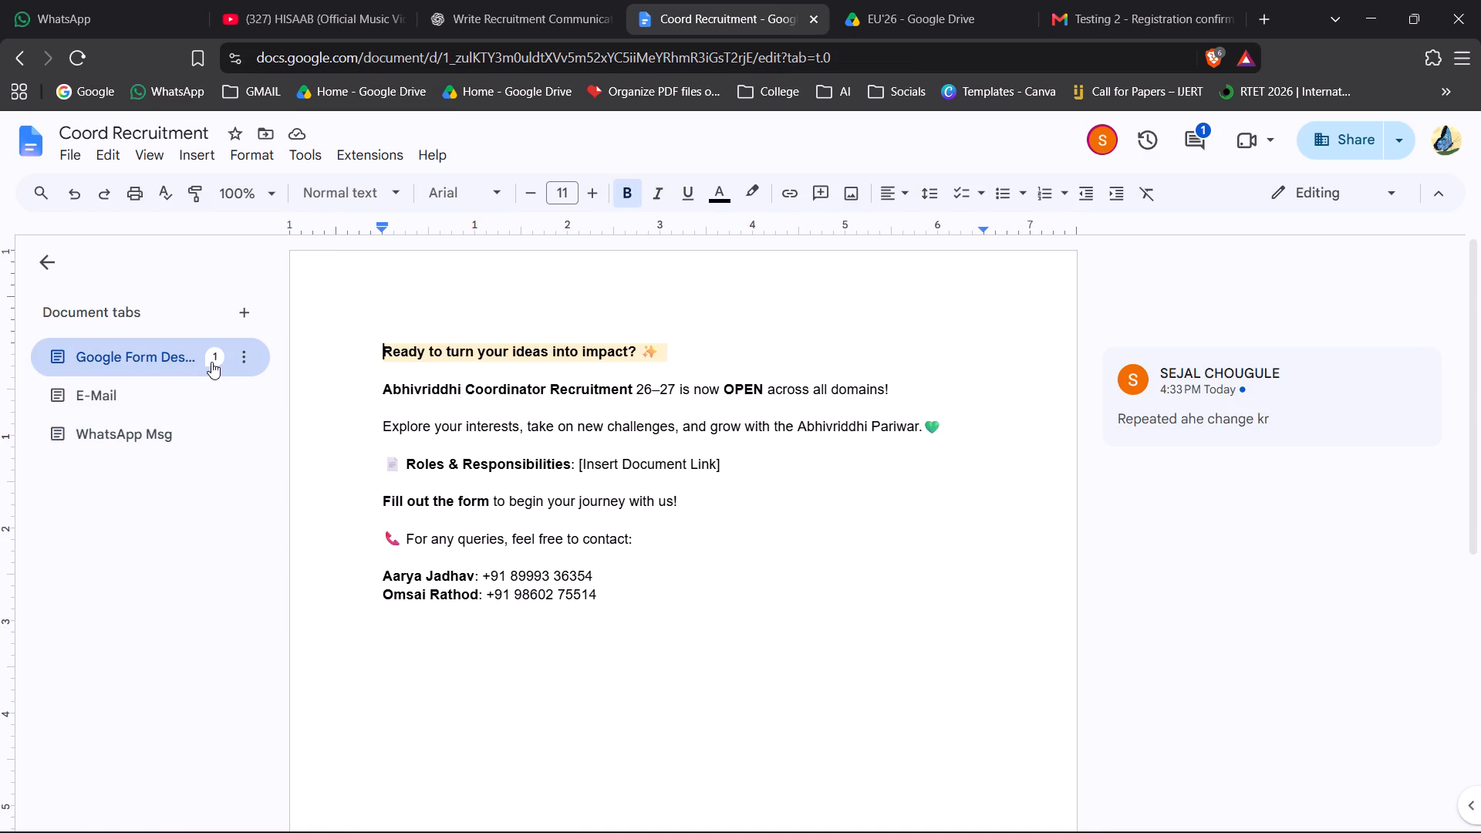
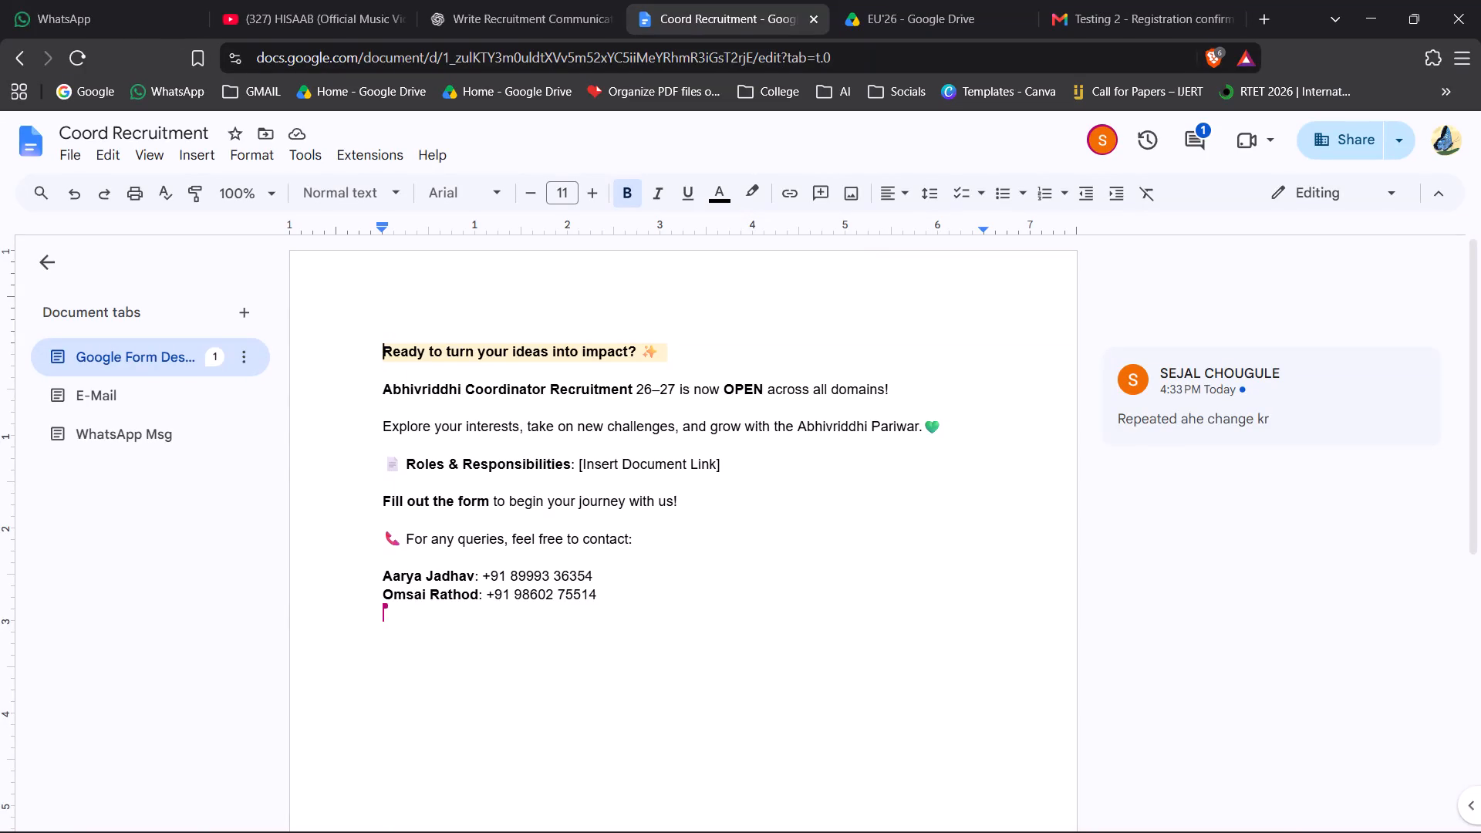
Review the E-Mail draft down to its sign-off and the WhatsApp Msg draft, and return to the Google Form description.
double_click(202, 397)
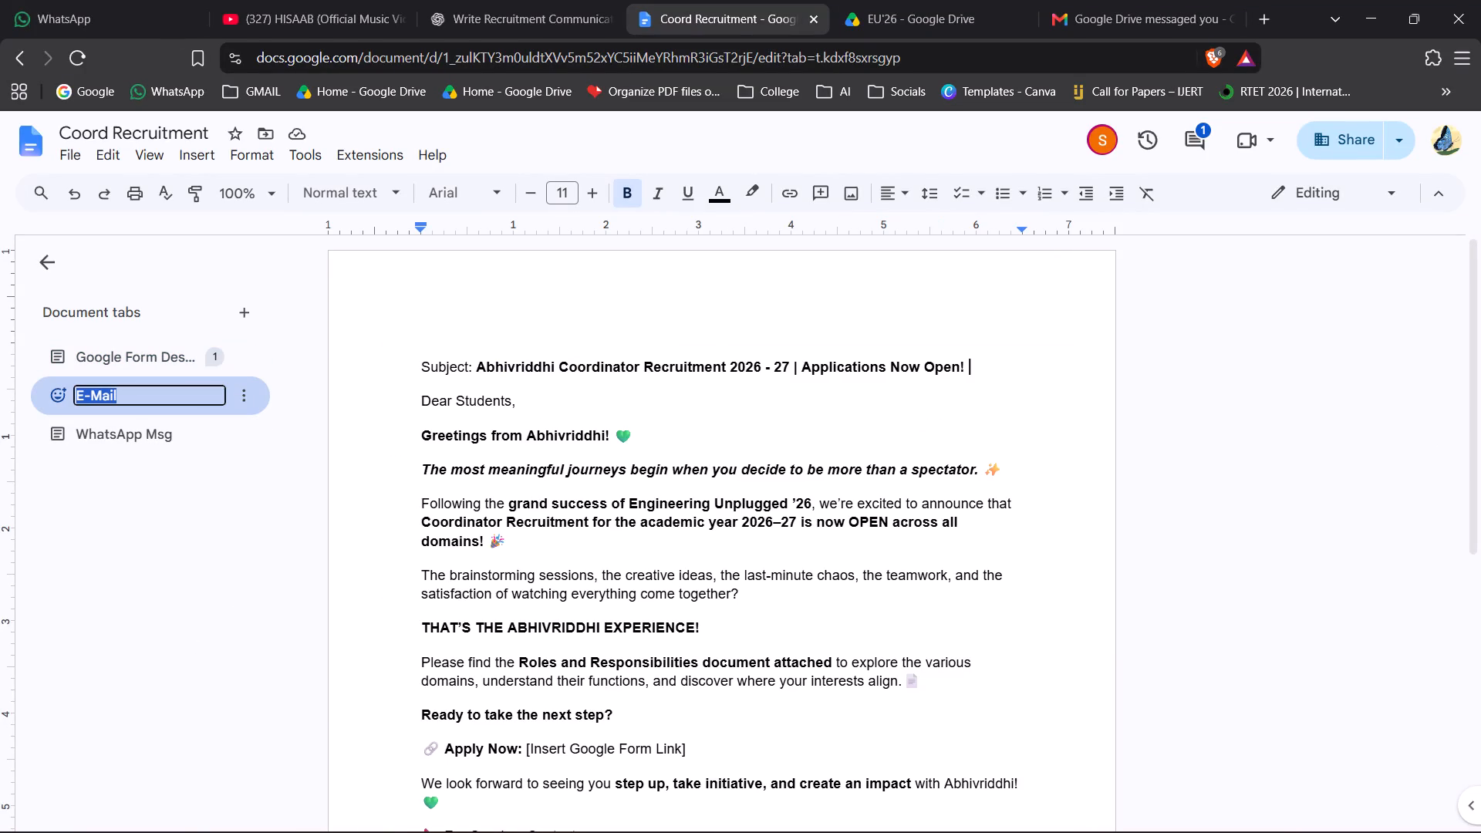
double_click(208, 580)
scroll(457, 584, down, 2)
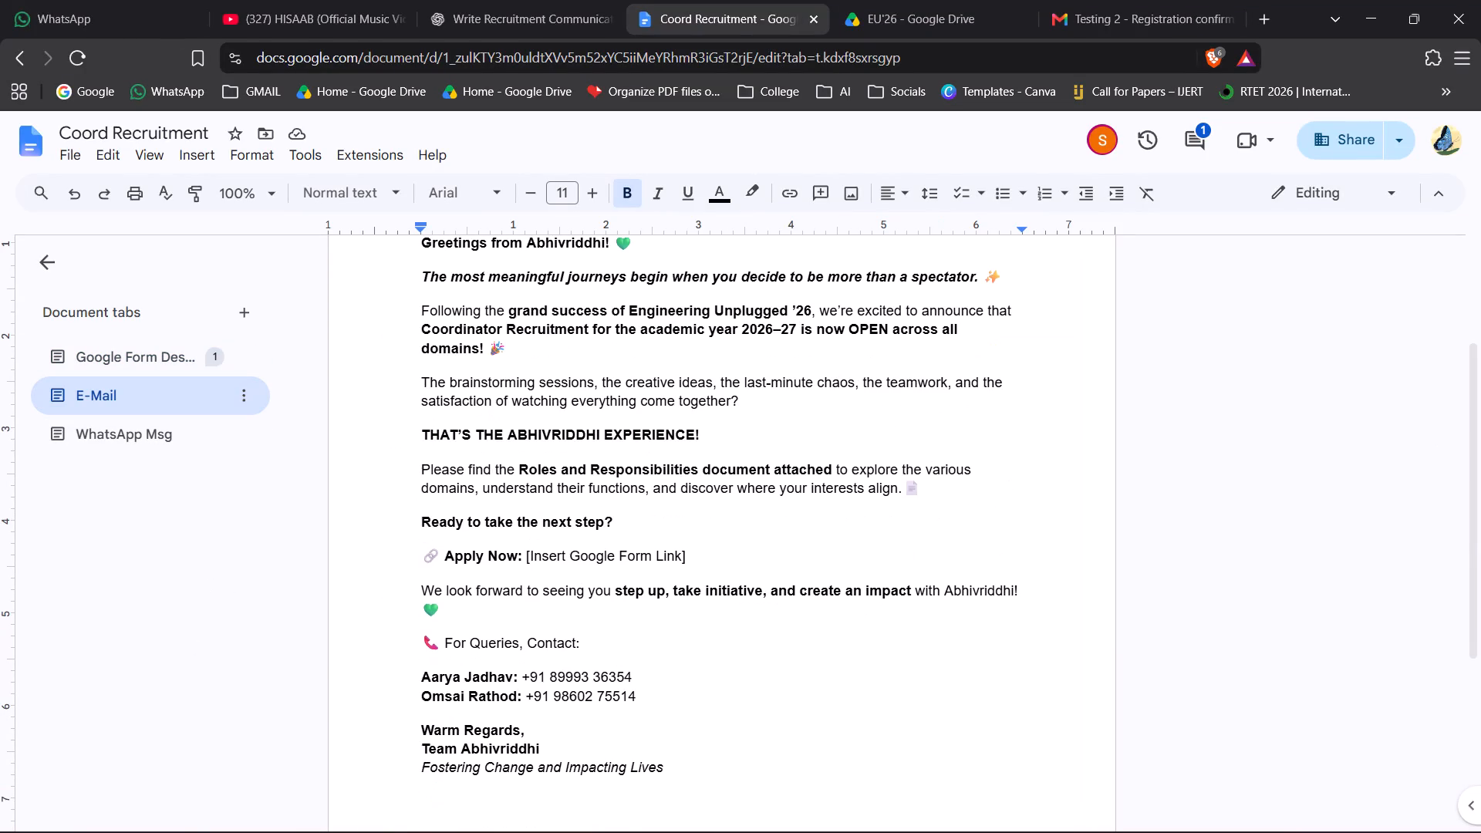
scroll(457, 584, up, 3)
scroll(457, 584, down, 2)
scroll(457, 584, up, 2)
click(93, 423)
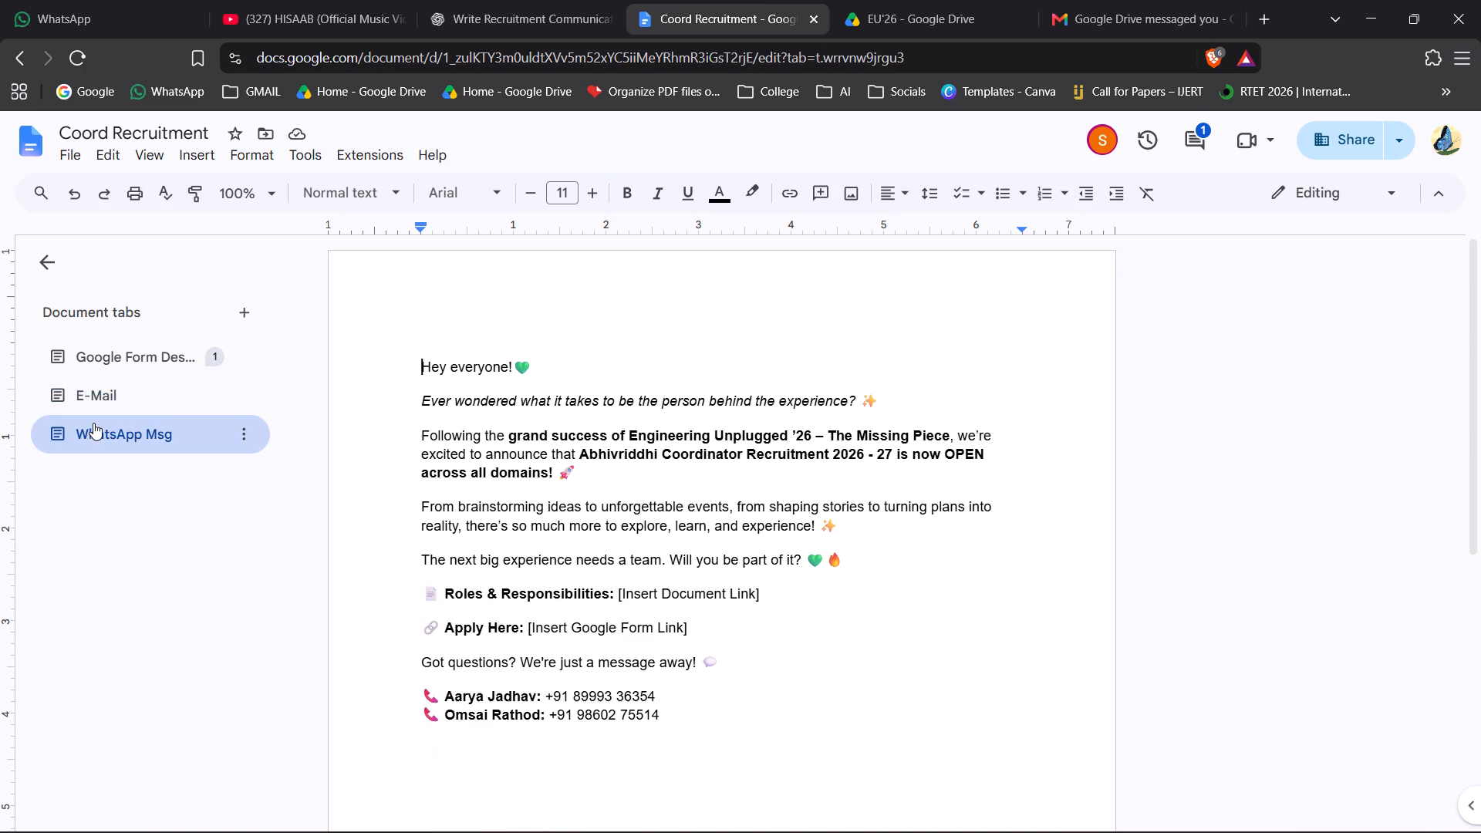
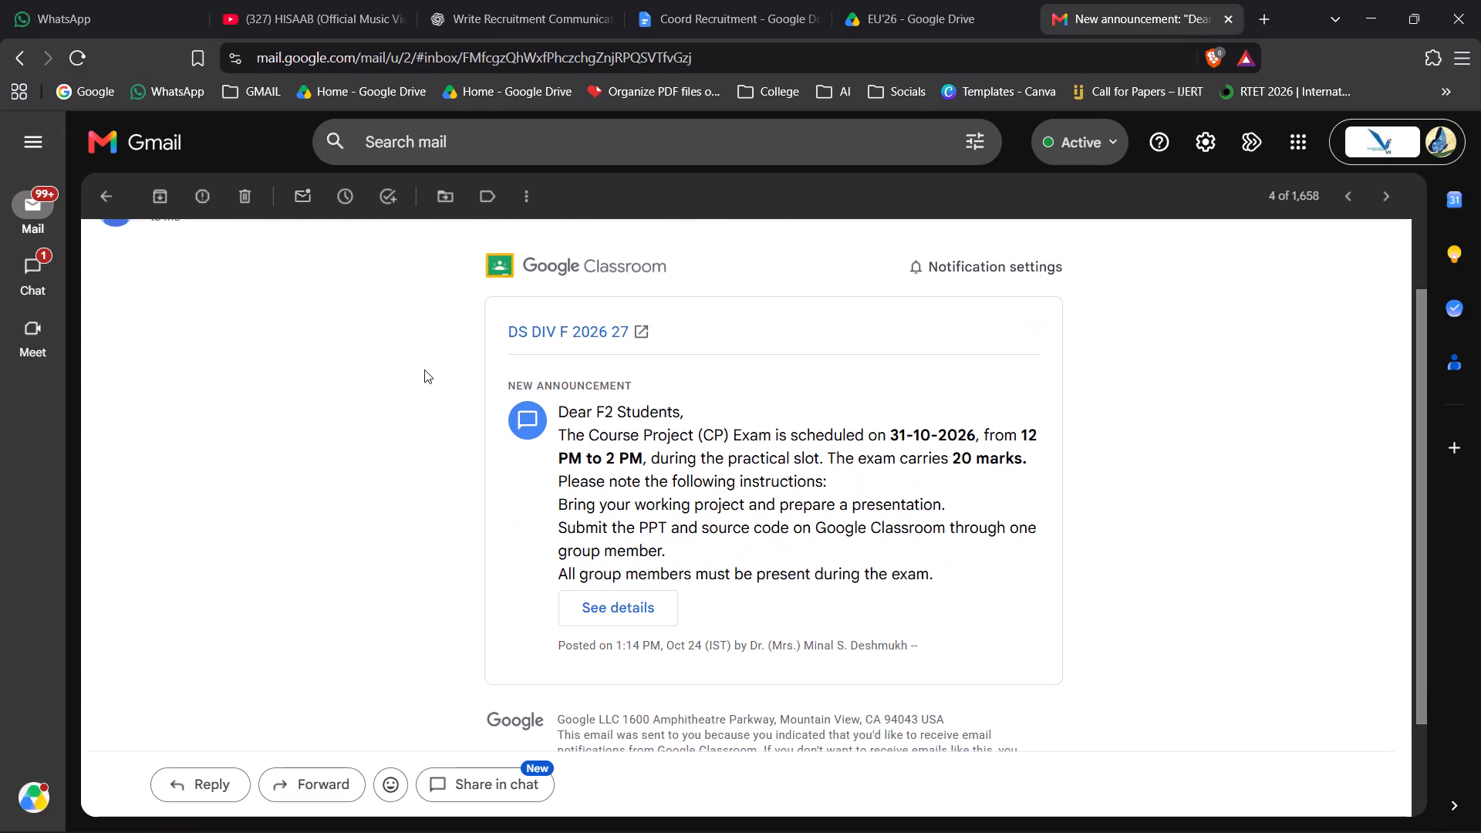
Open the full details of the DS DIV F 2026 27 Course Project exam announcement from the Google Classroom email.
click(642, 612)
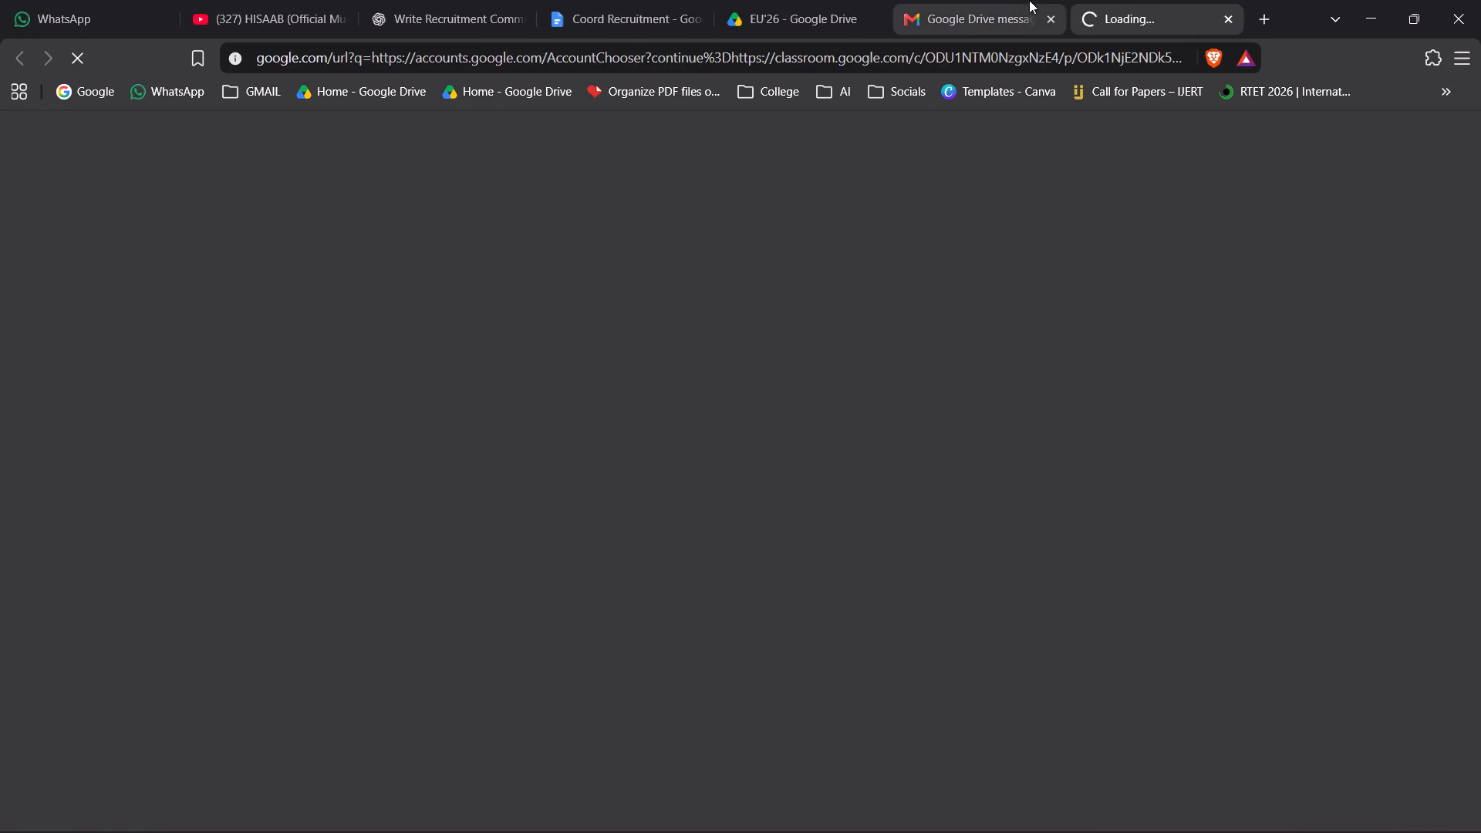
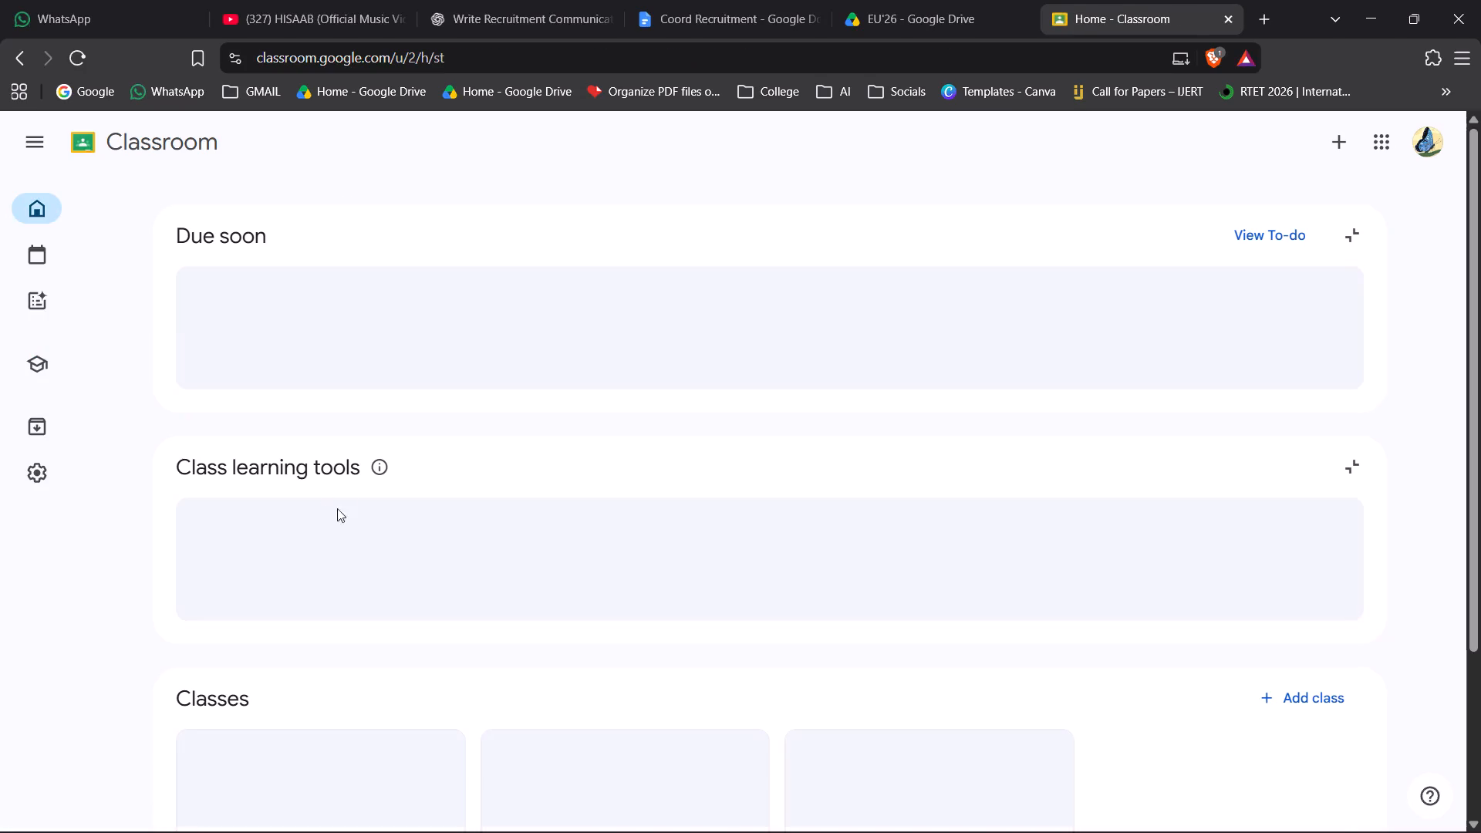
Open the DS DIV F 2026 27 class in Google Classroom and review its stream, from the exam notices to the worksheet posts.
scroll(278, 644, down, 3)
click(579, 459)
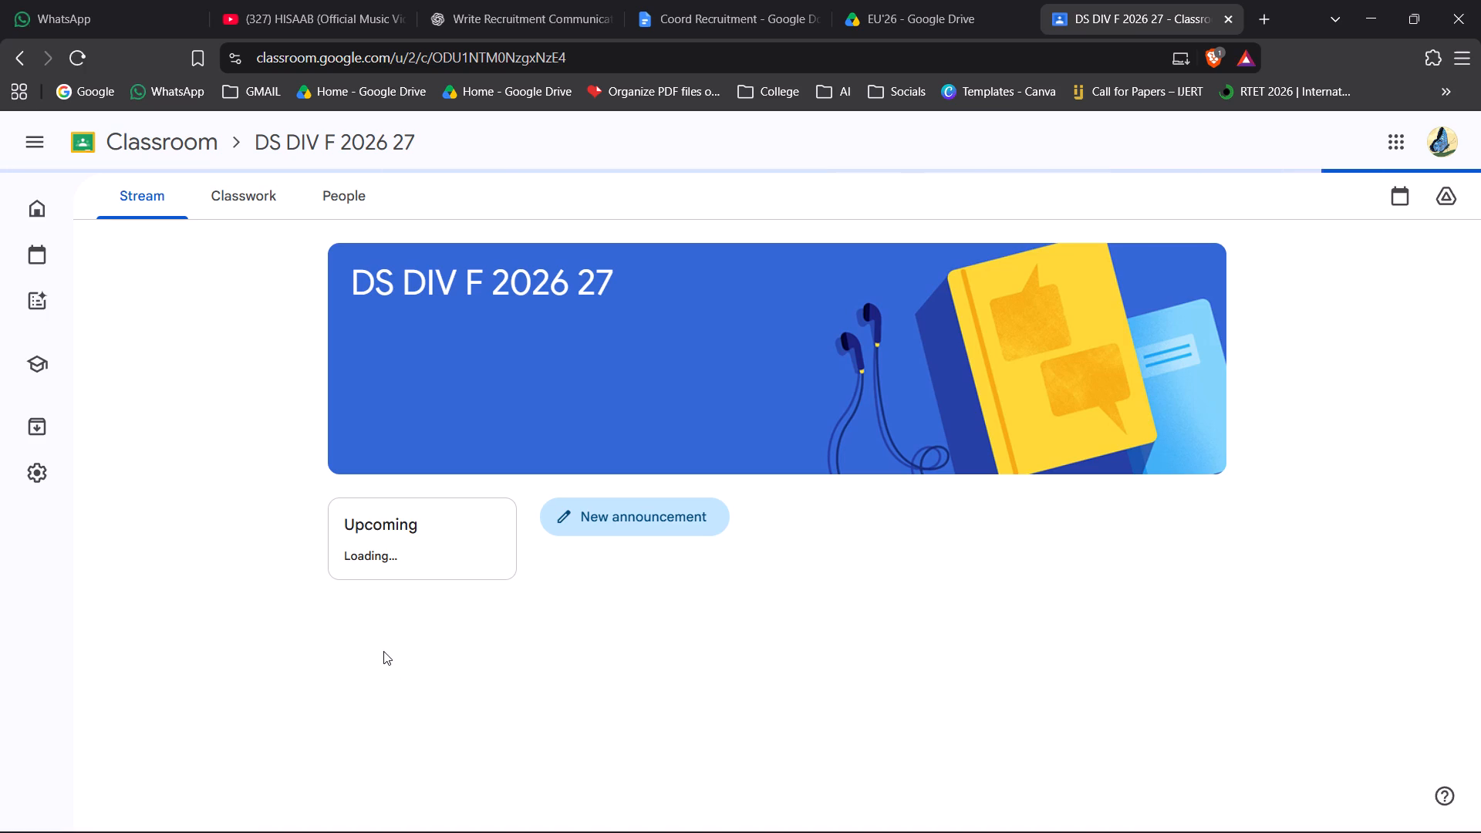
scroll(259, 597, down, 3)
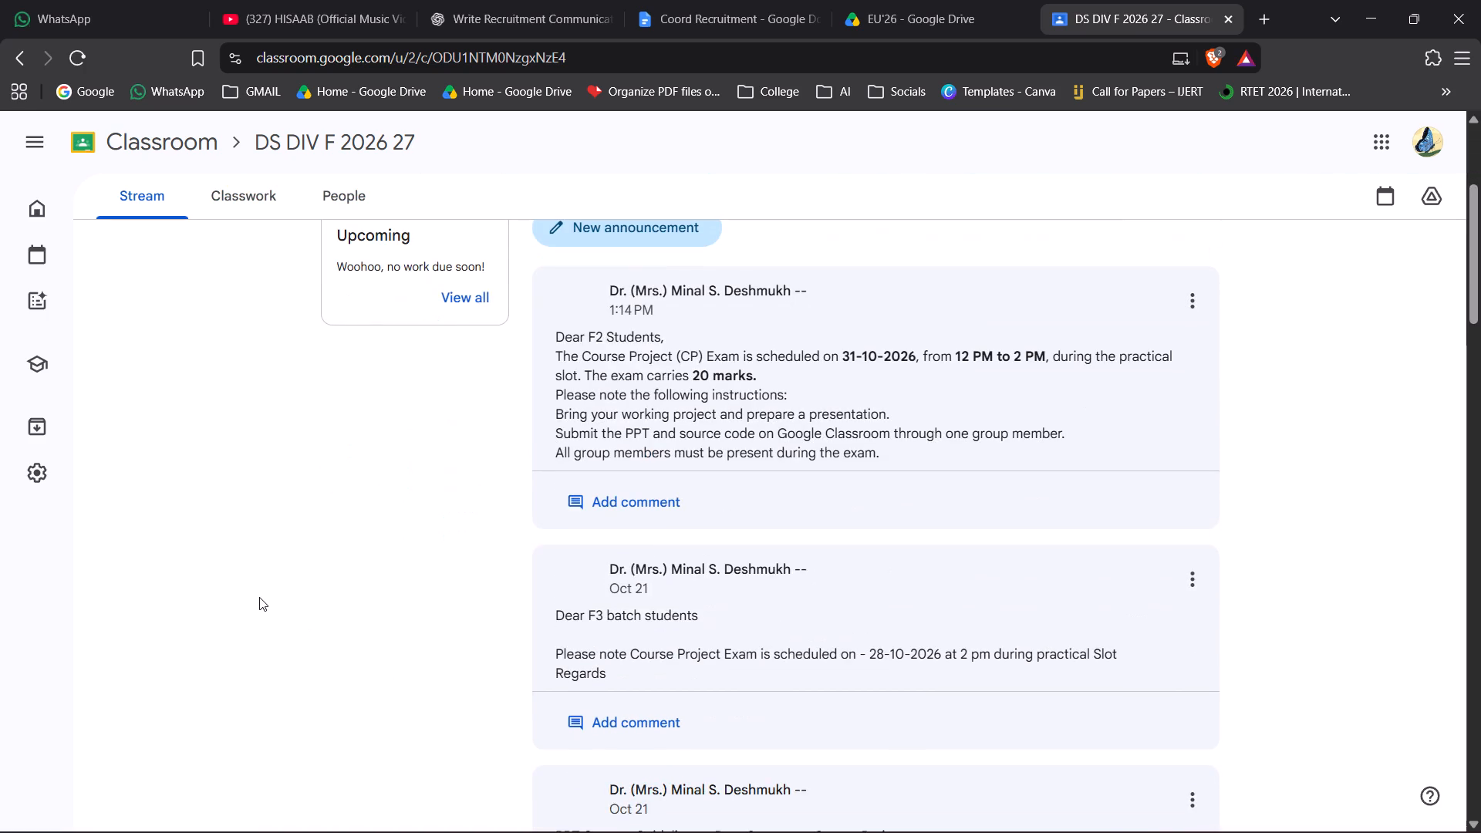
scroll(259, 597, down, 3)
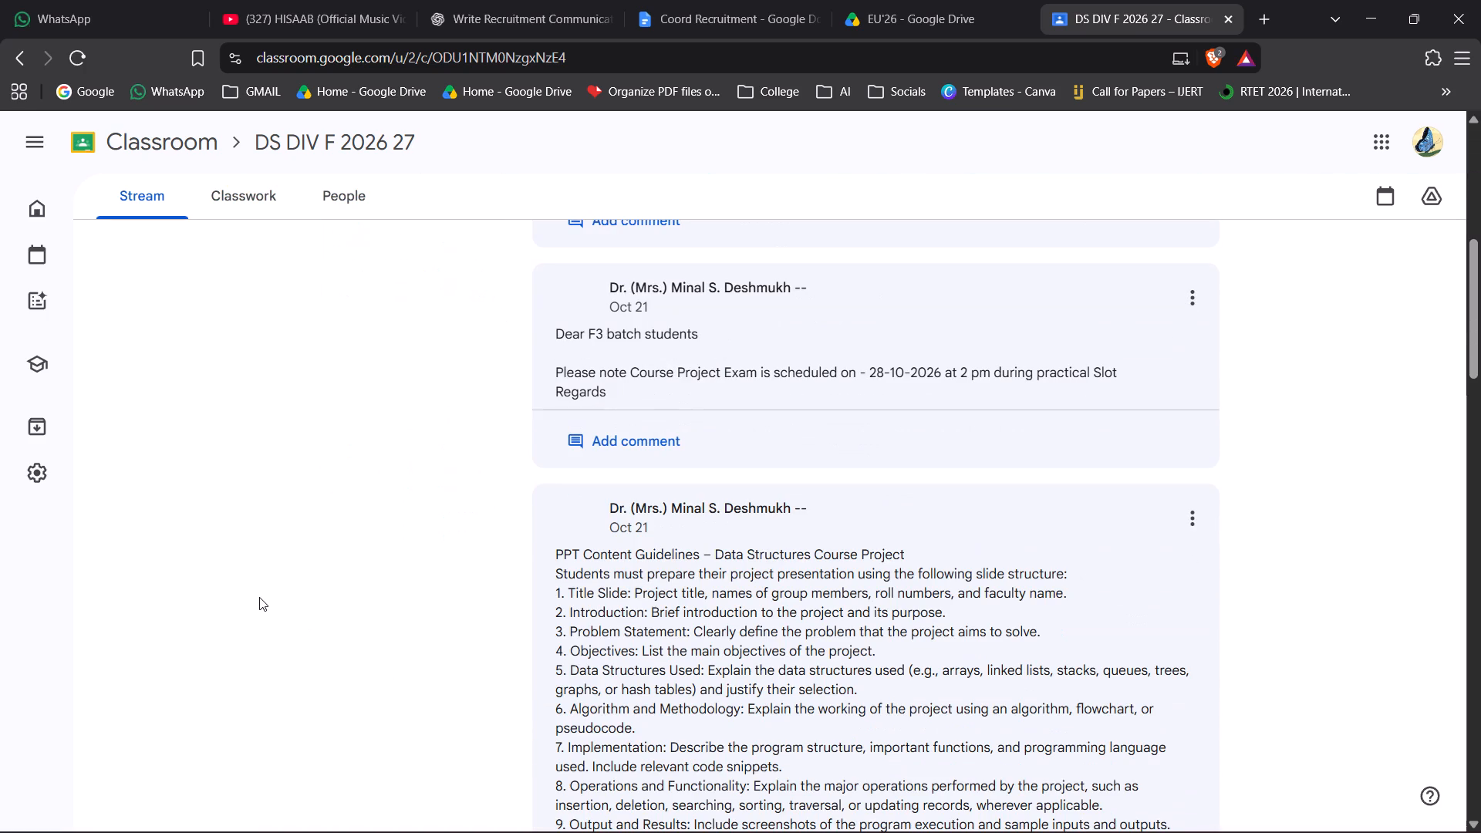
scroll(259, 596, down, 5)
scroll(259, 596, up, 10)
scroll(259, 596, down, 2)
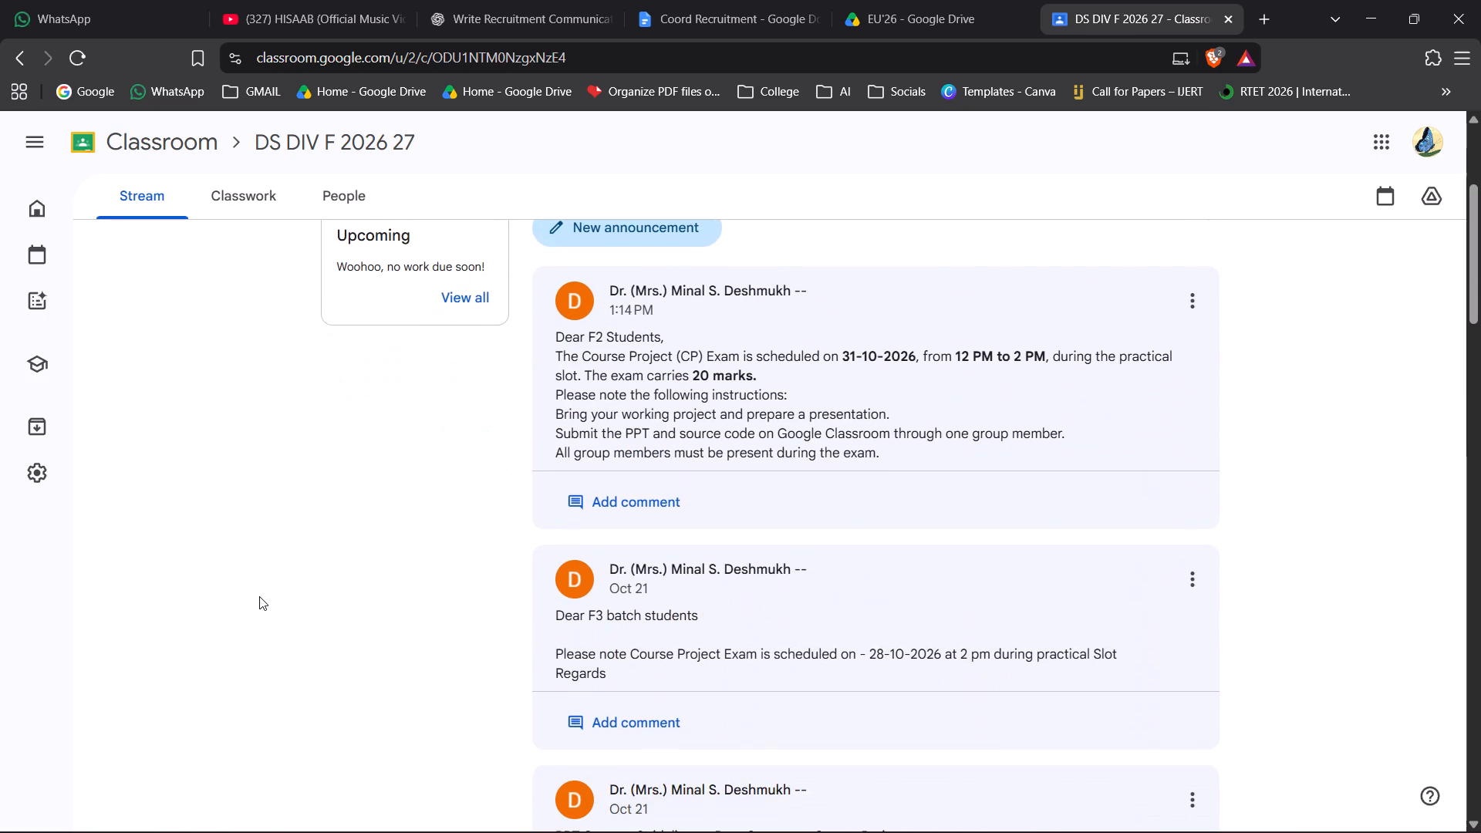
scroll(259, 596, down, 1)
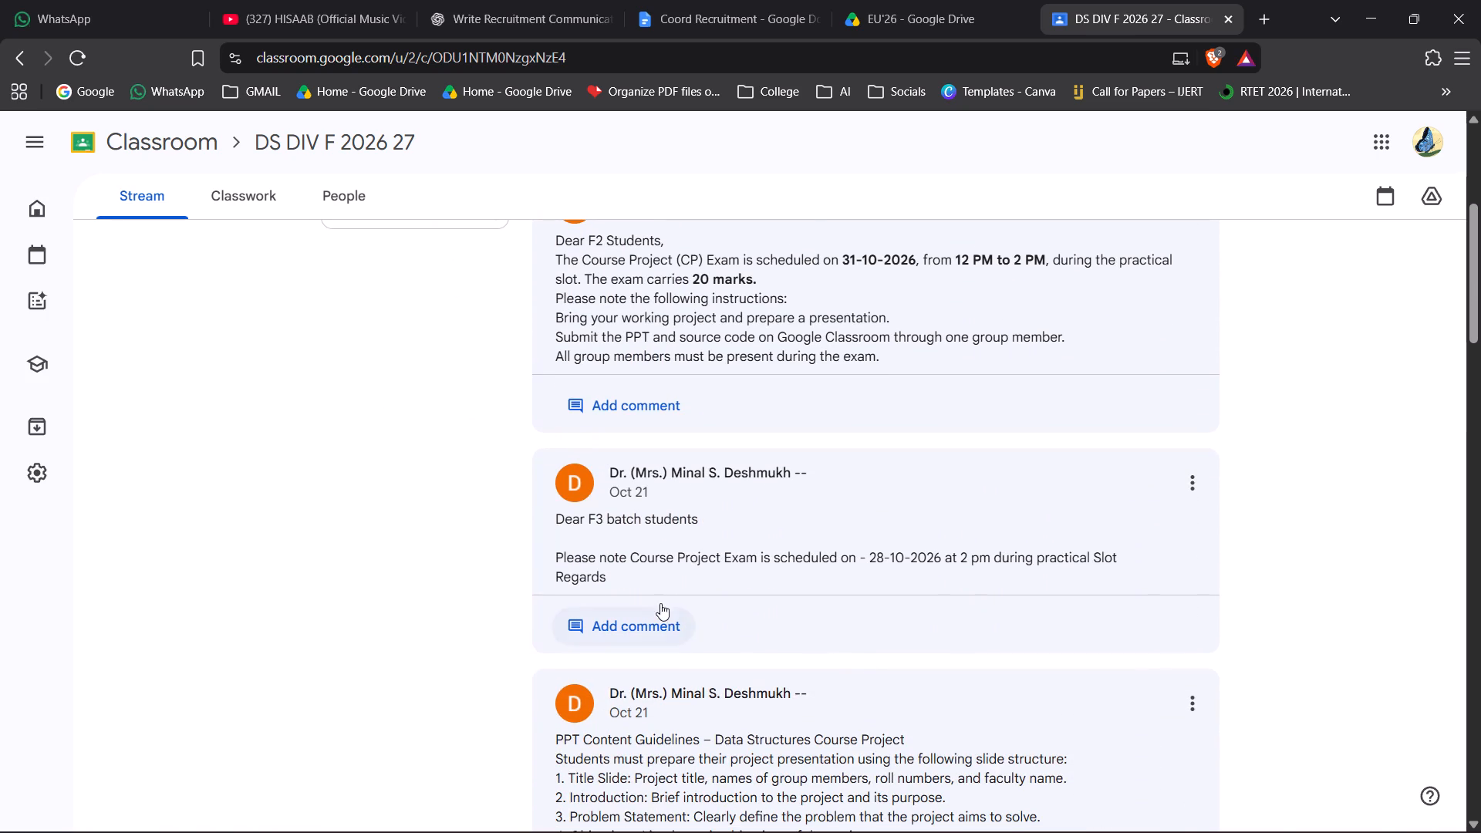
scroll(635, 682, down, 3)
scroll(388, 540, down, 6)
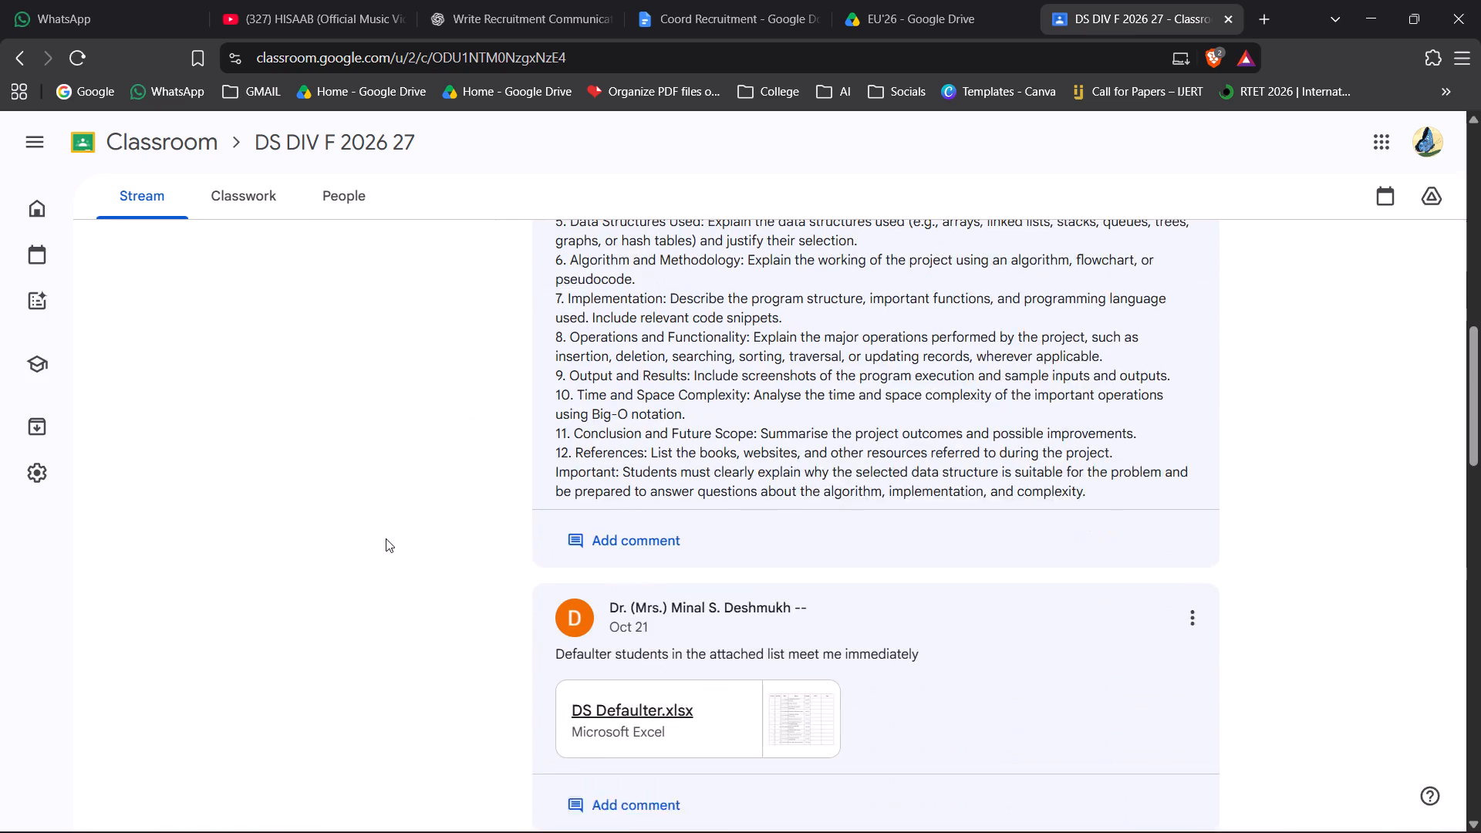
scroll(461, 528, down, 2)
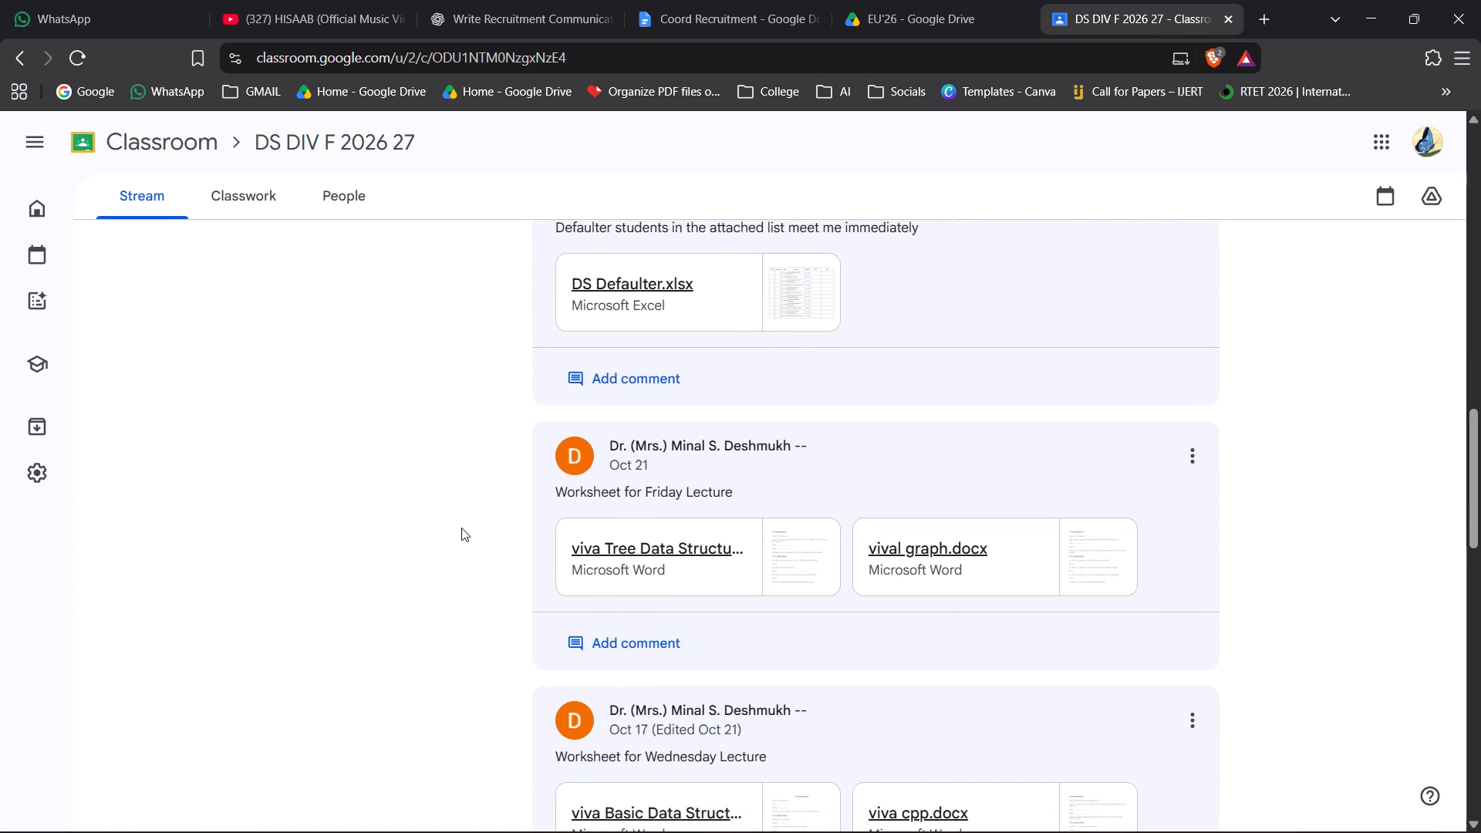
scroll(478, 522, up, 2)
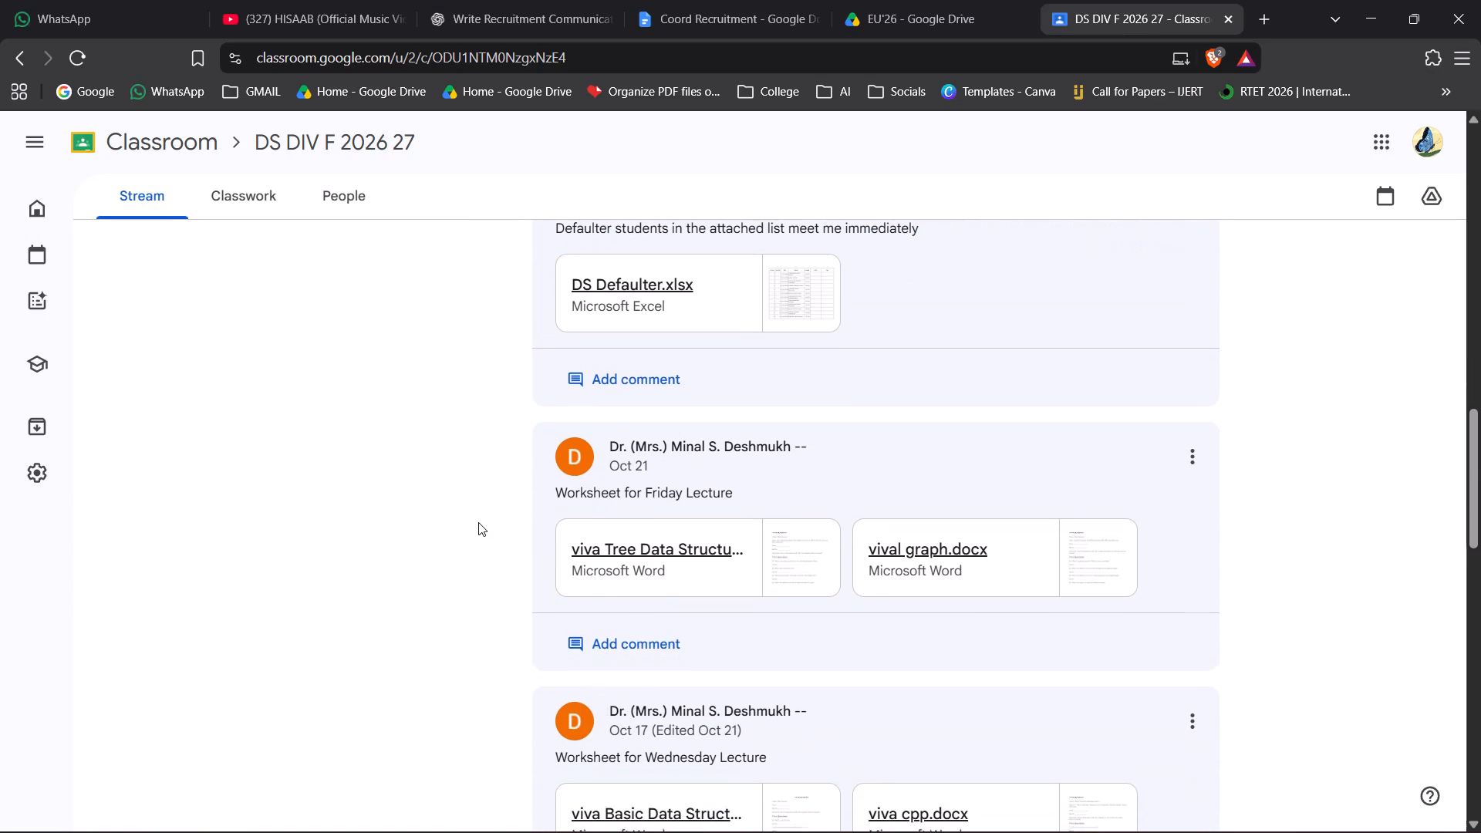
scroll(478, 522, up, 14)
scroll(478, 522, down, 2)
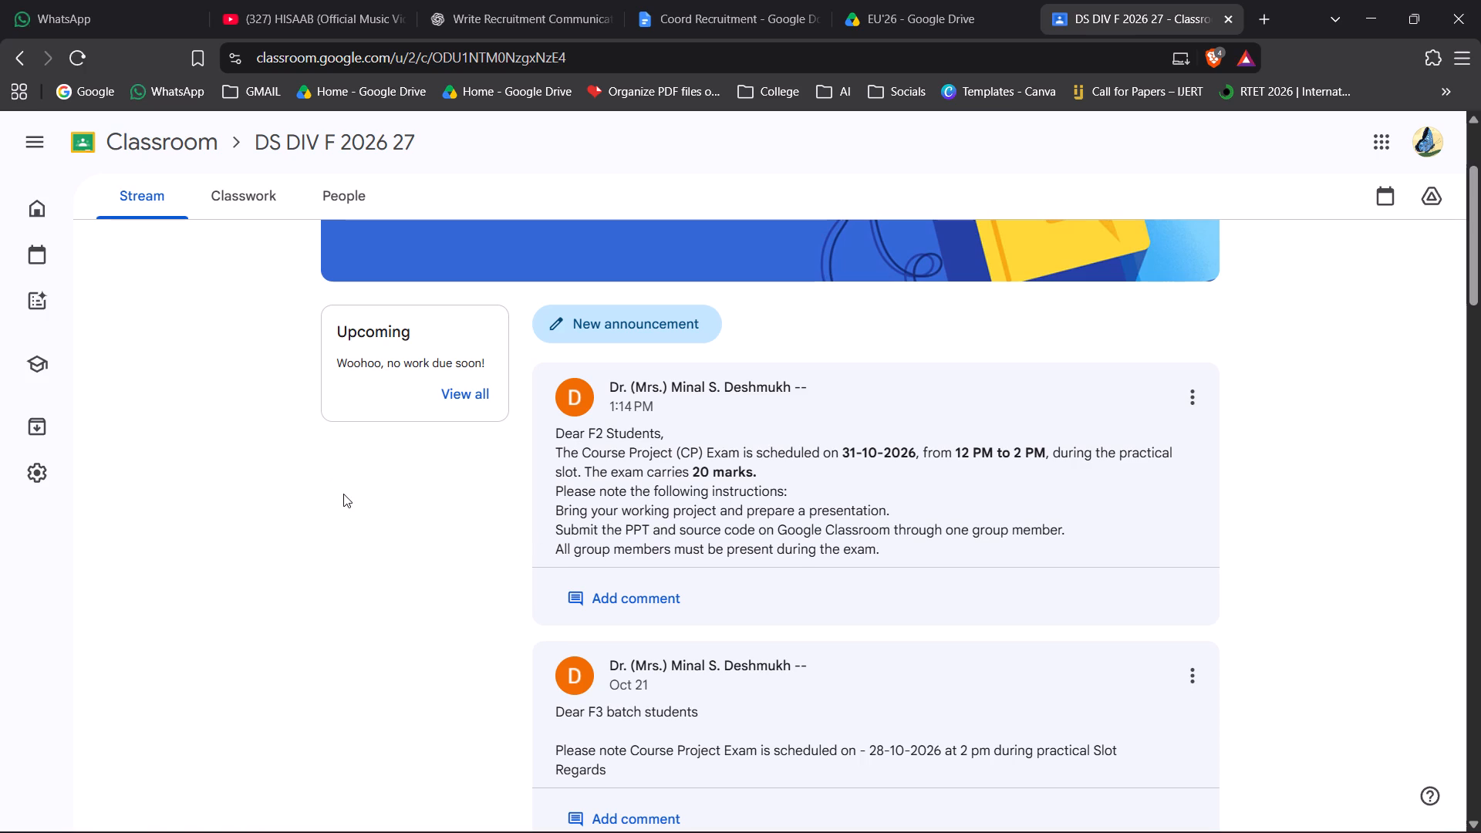
Re-read the F2 and F3 Course Project exam notices and the PPT Content Guidelines in the class stream.
scroll(343, 494, down, 2)
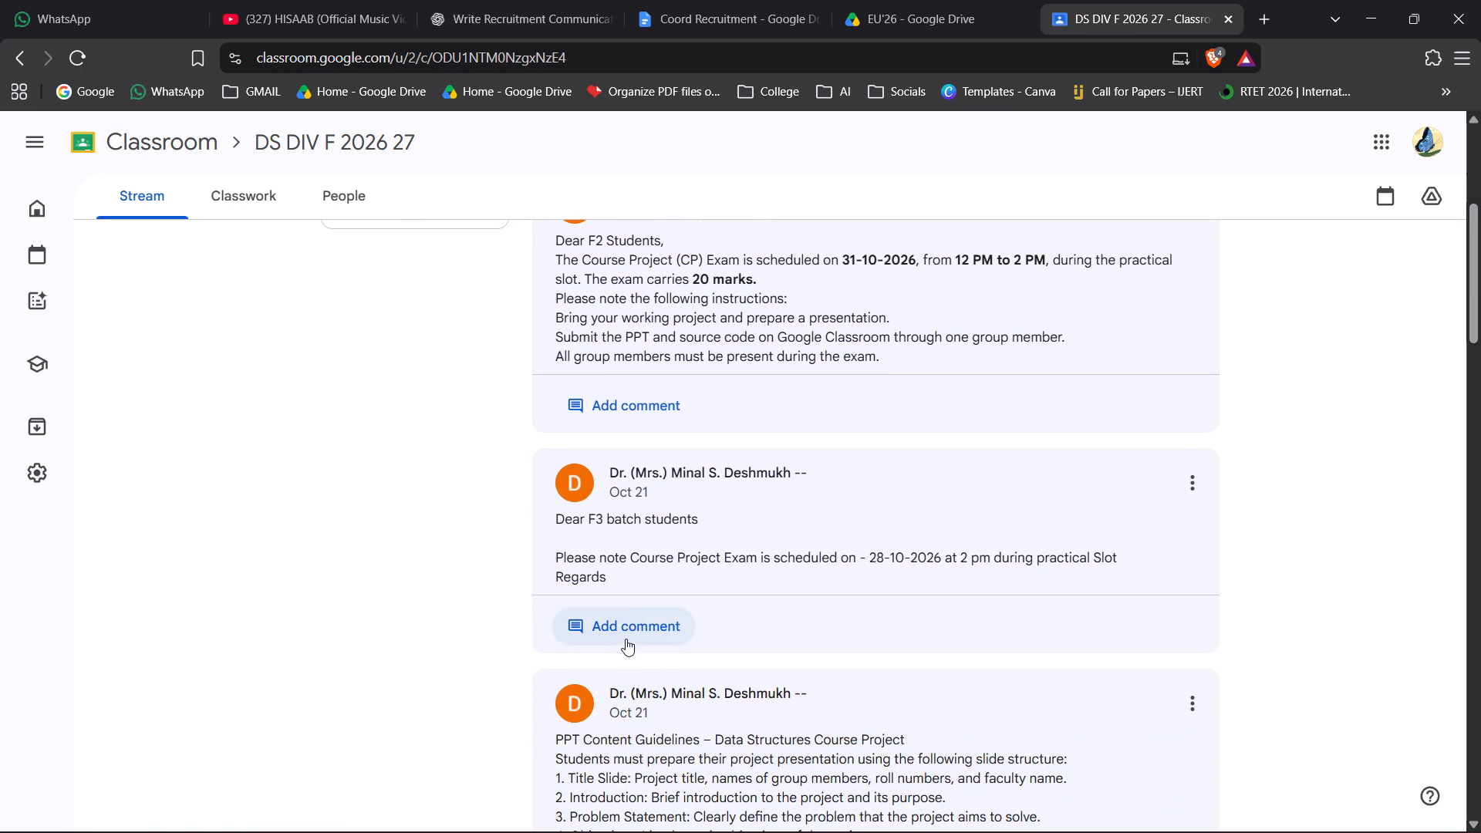
scroll(502, 543, up, 1)
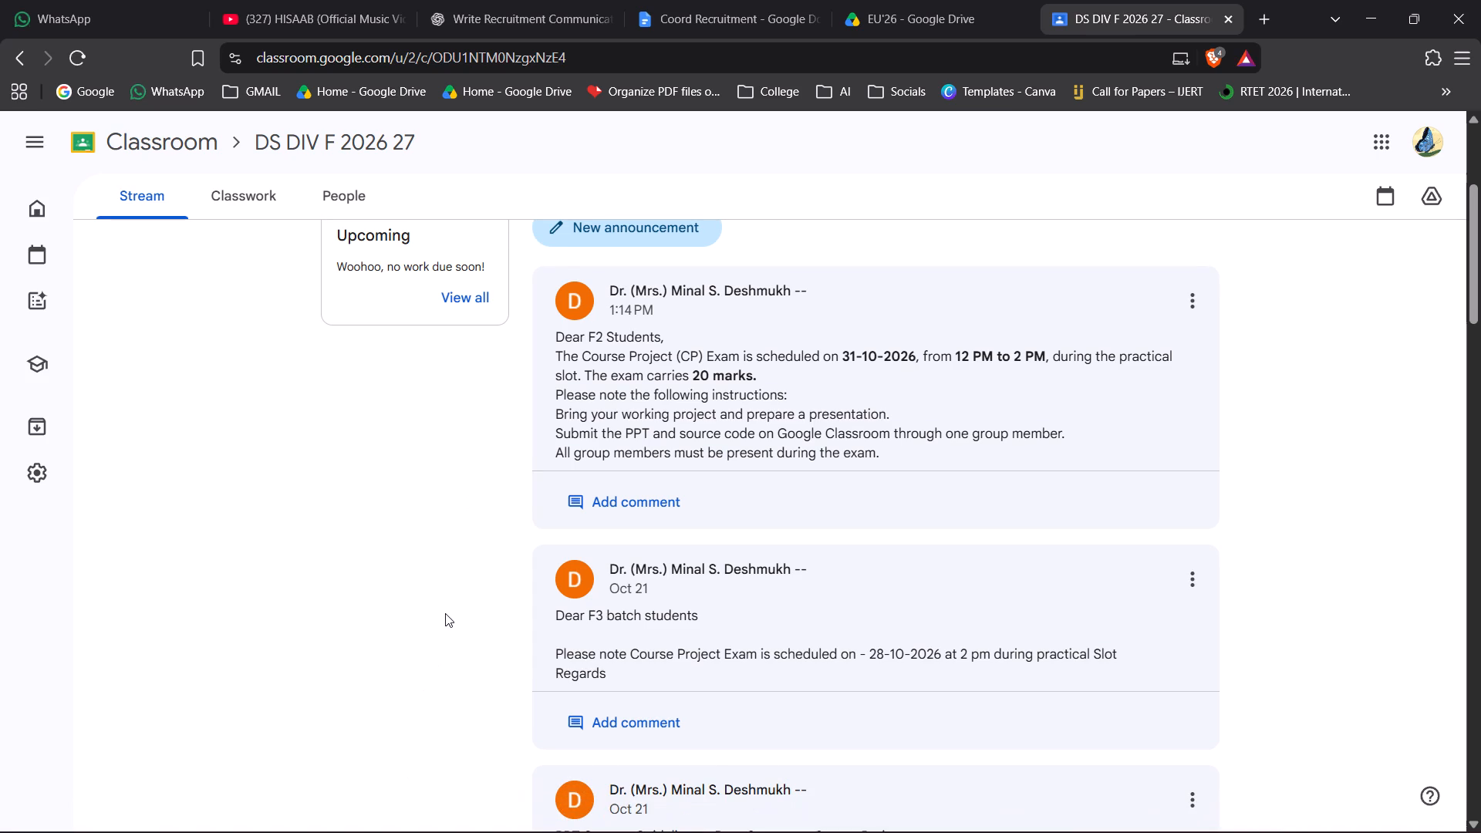
scroll(445, 613, down, 8)
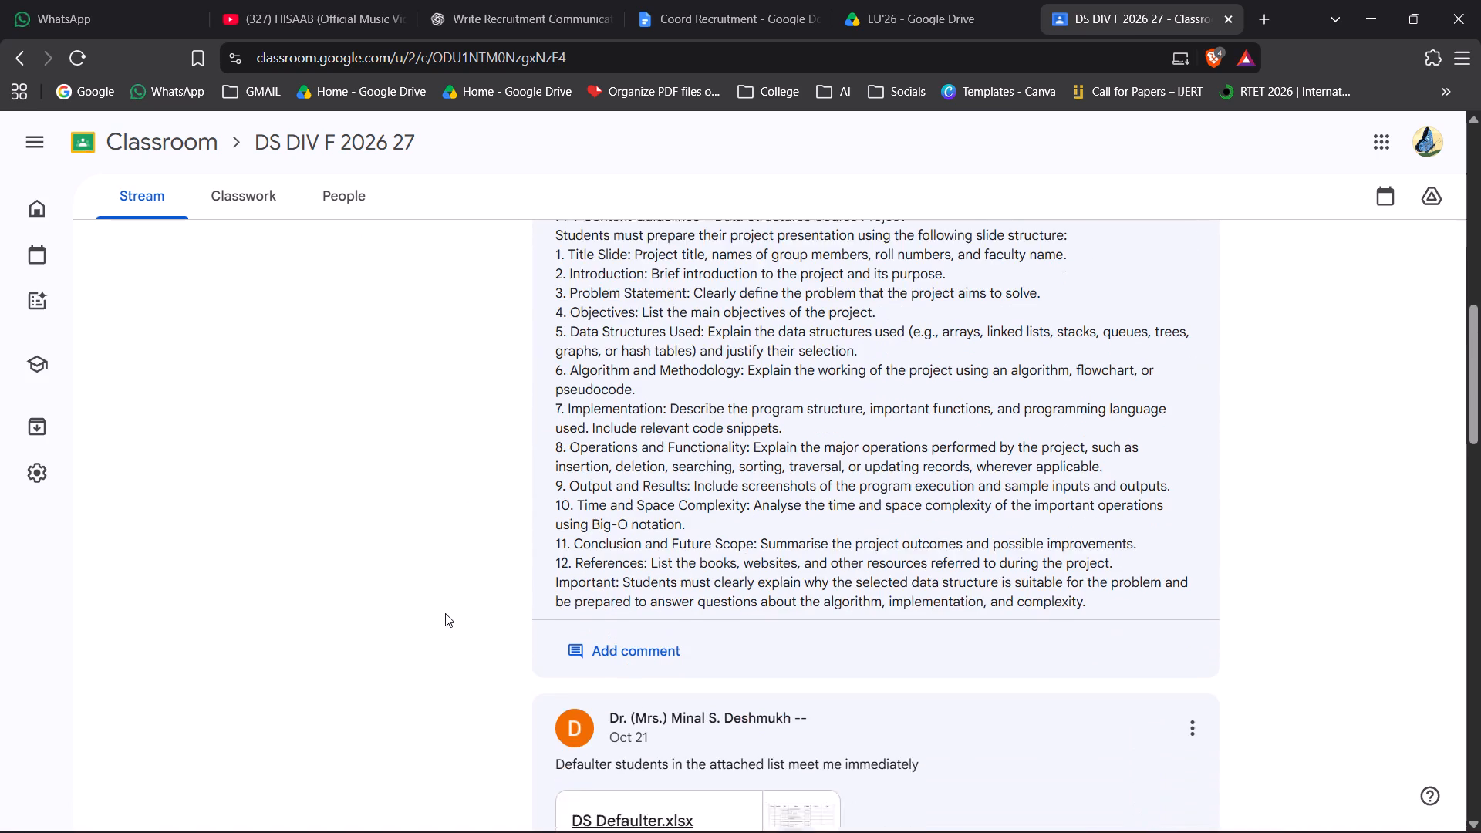
scroll(445, 613, up, 10)
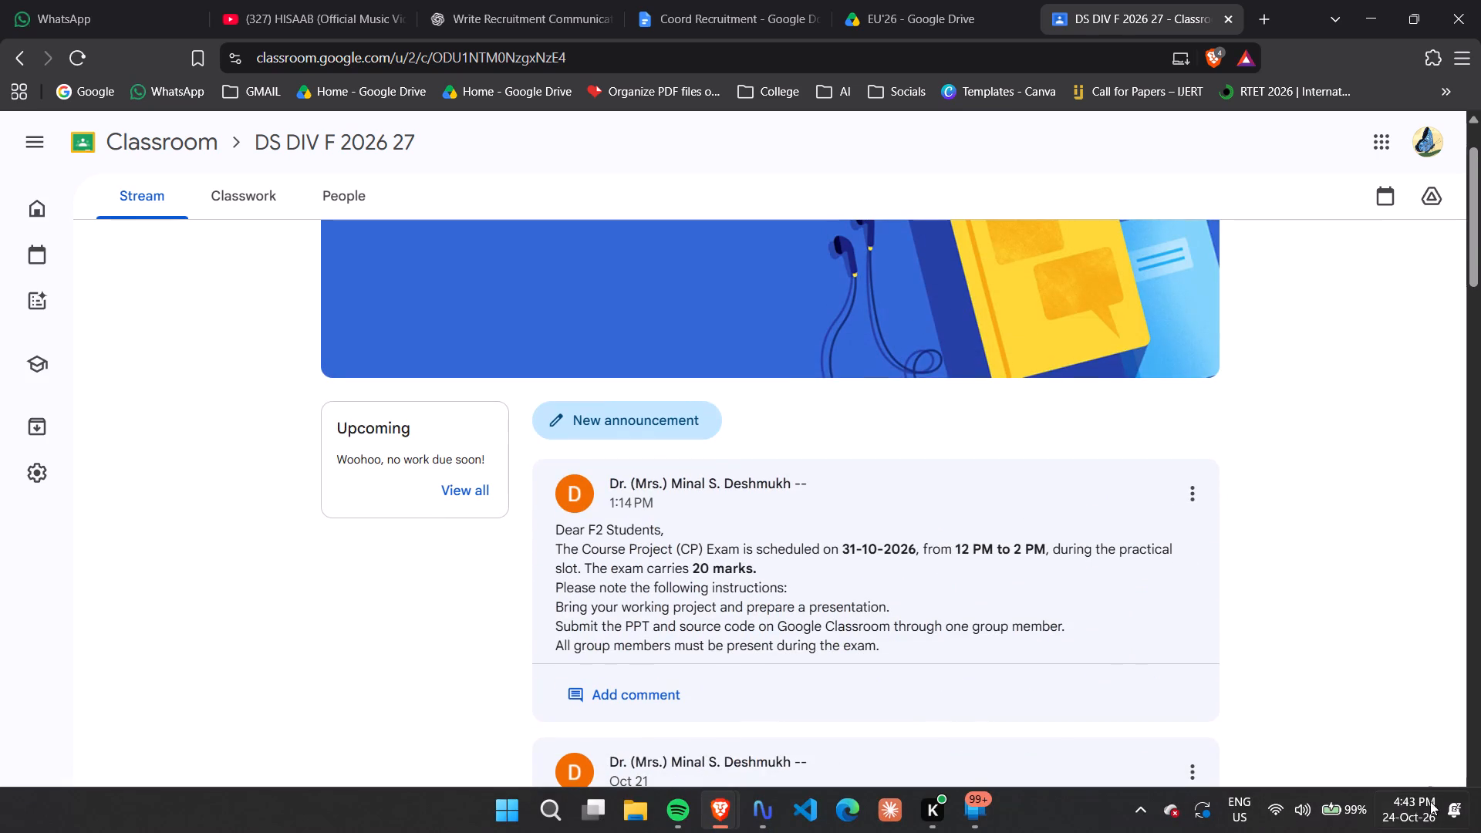
scroll(582, 641, down, 2)
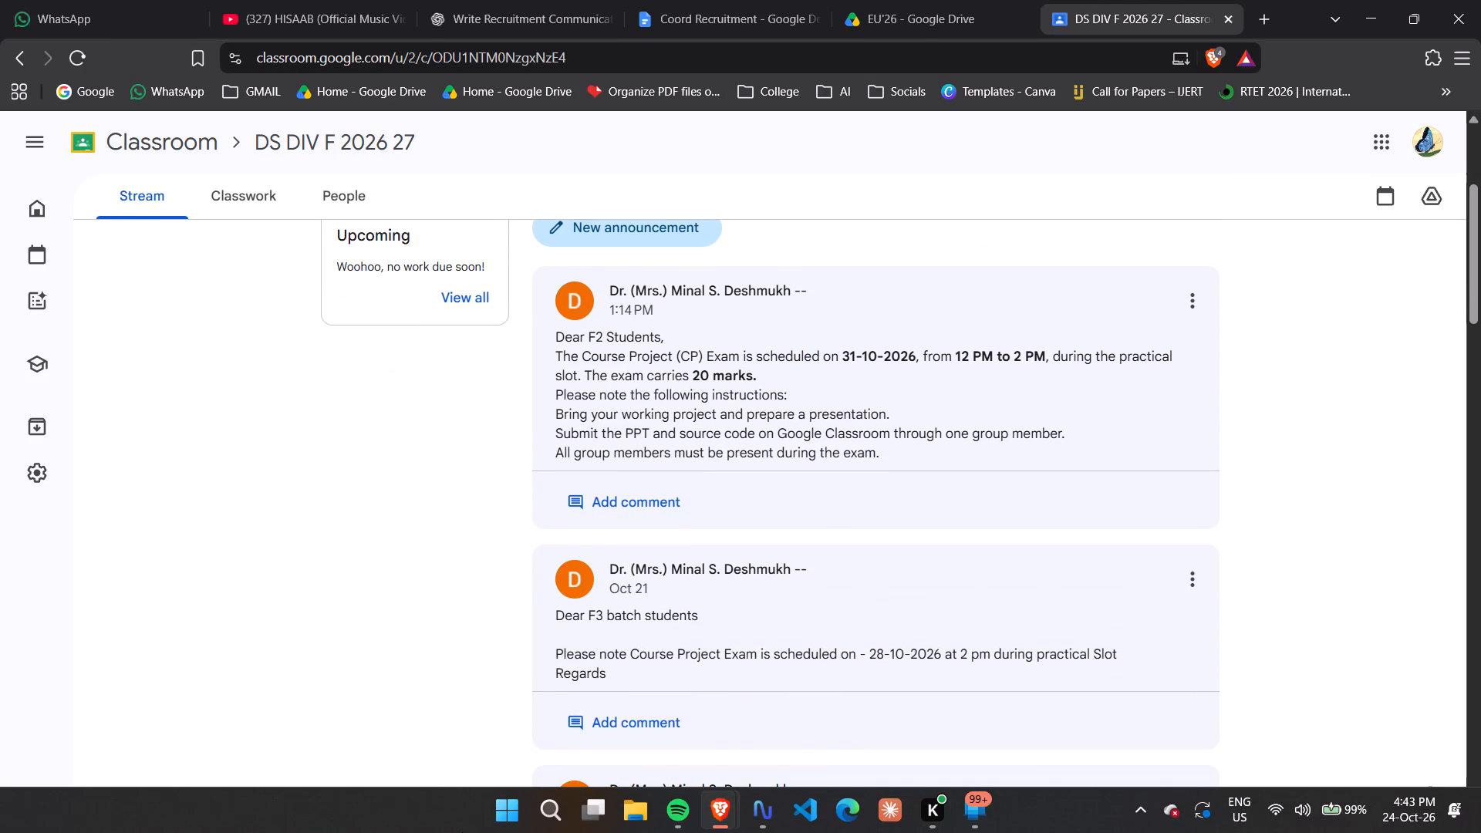
Open the system calendar on October 2026 to check the Course Project exam dates.
click(511, 822)
click(214, 684)
click(1414, 808)
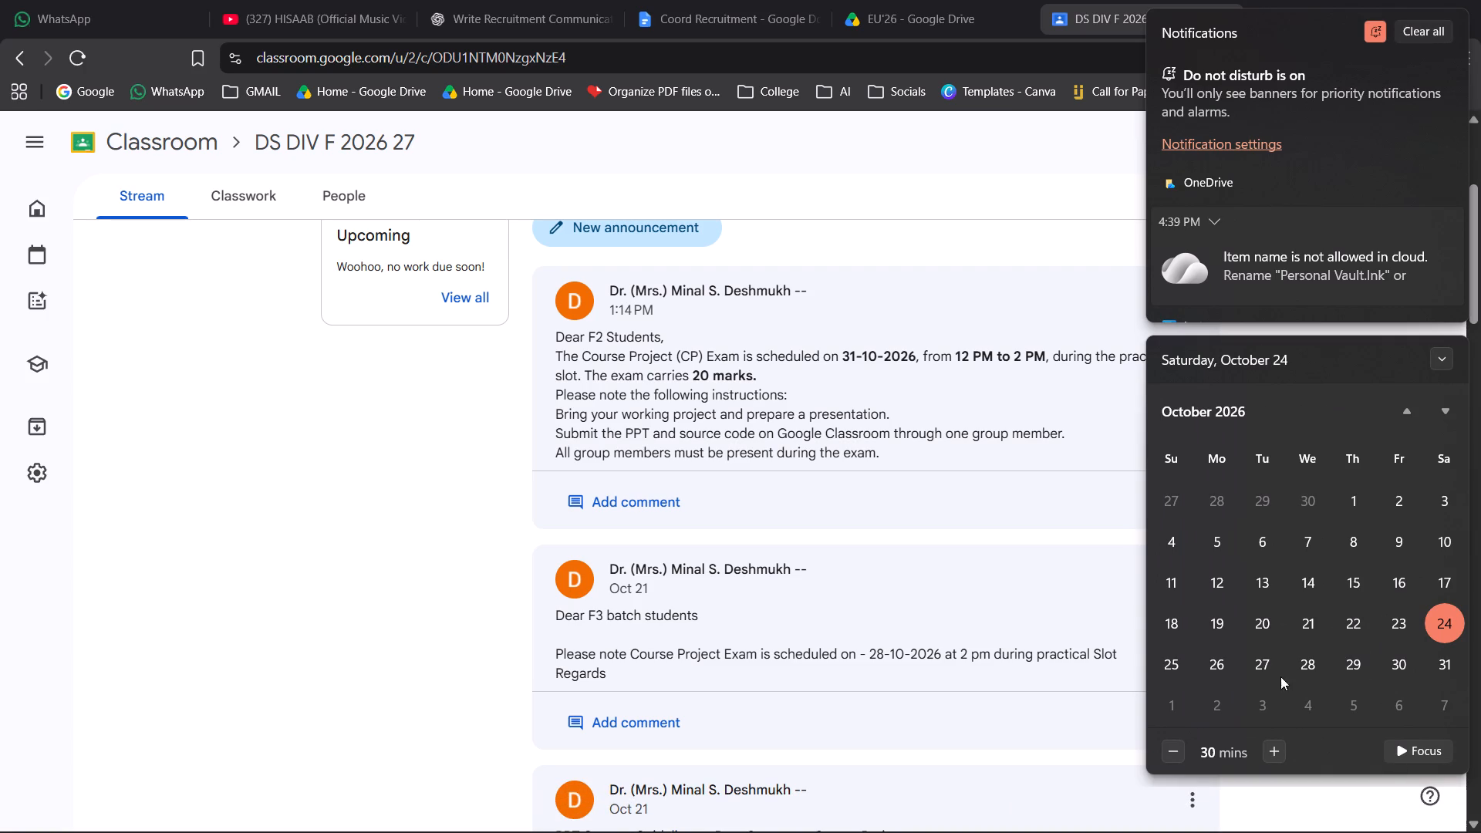
Dismiss the system calendar and return to the F2 Course Project exam notice in the class stream.
click(481, 626)
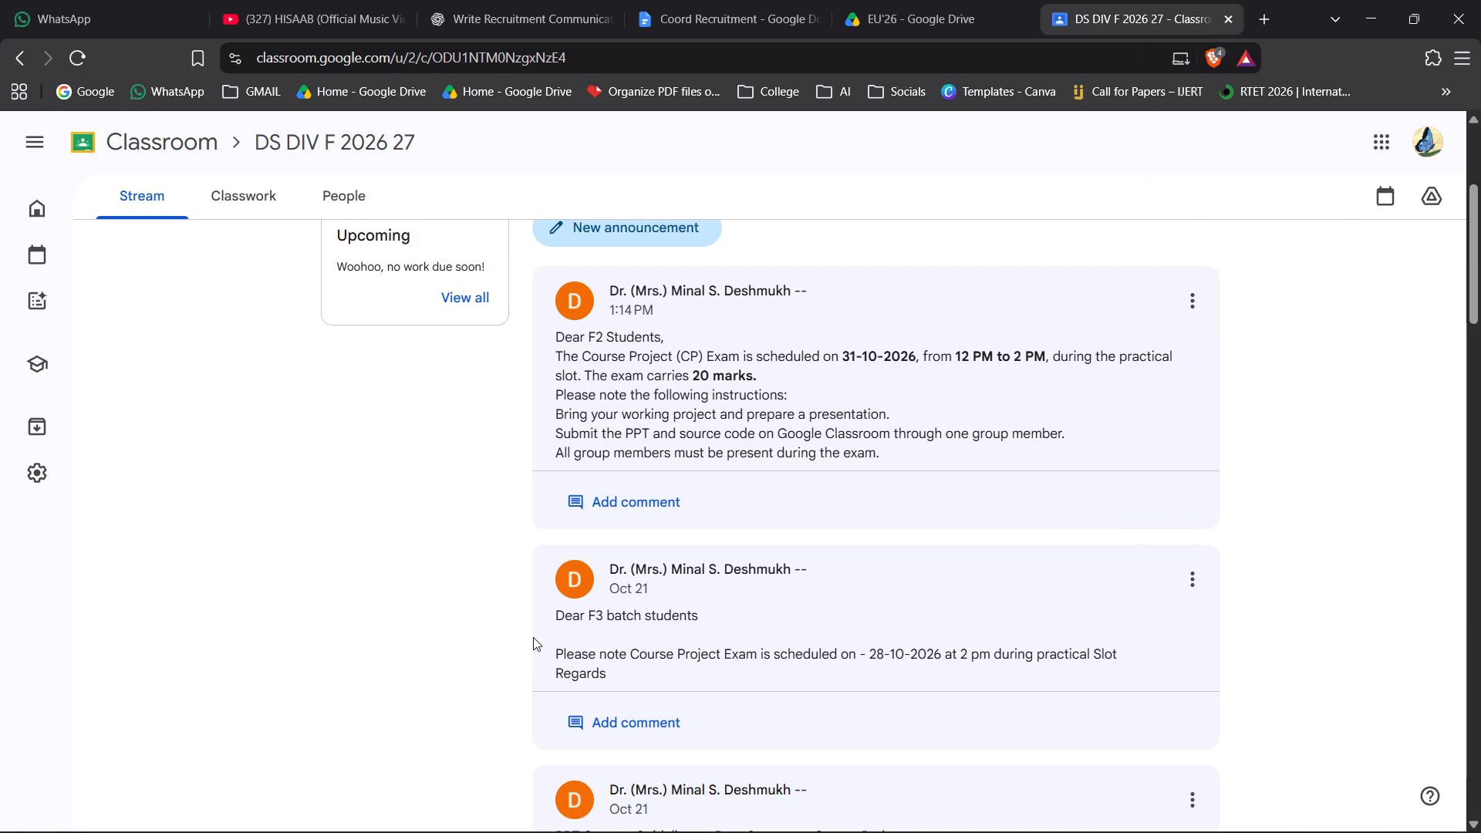
scroll(533, 637, up, 1)
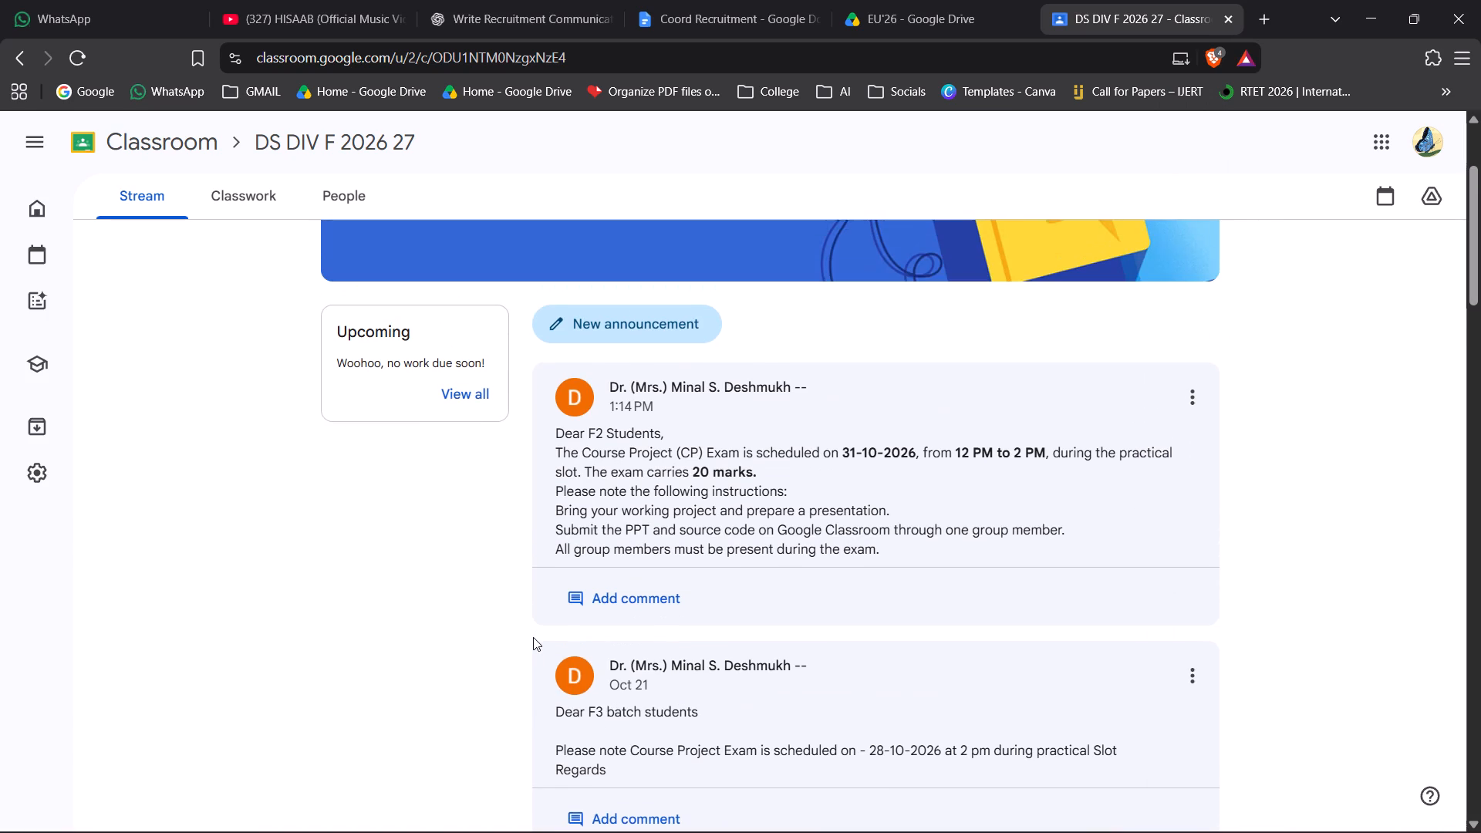
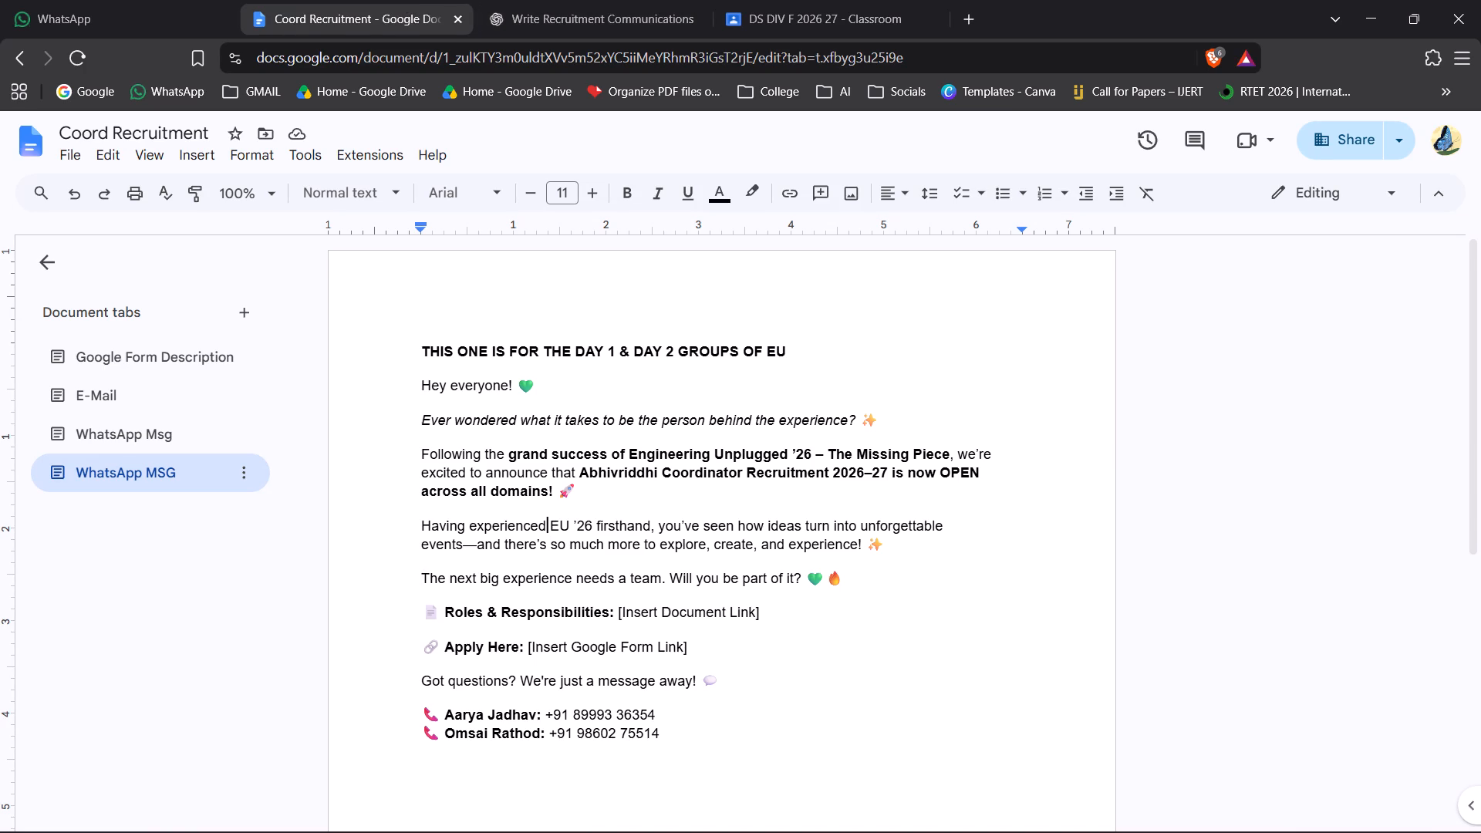
click(555, 522)
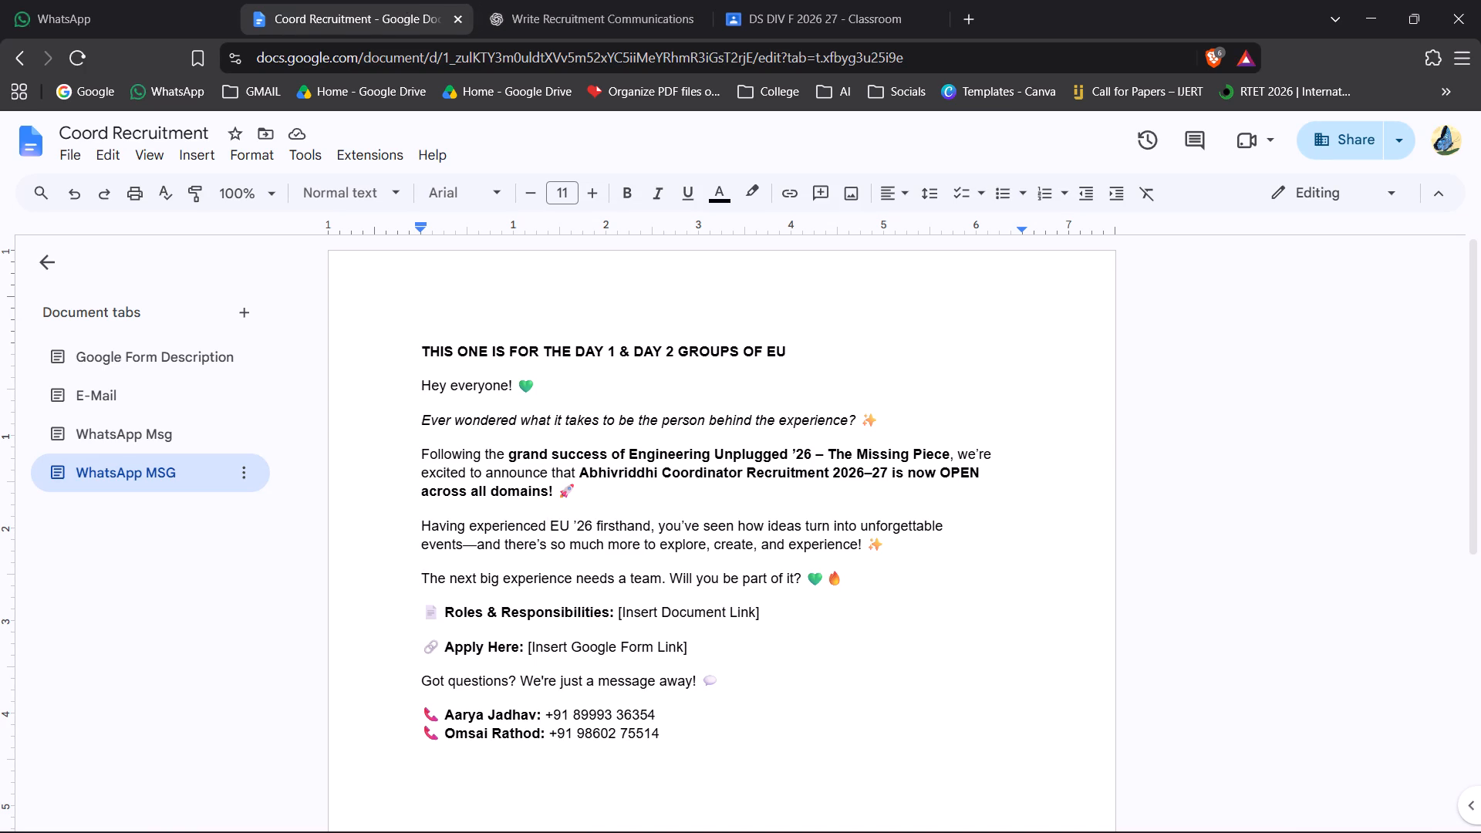
Make "EU '26" bold in the "Having experienced" sentence of the WhatsApp MSG tab.
click(550, 522)
key(asterisk)
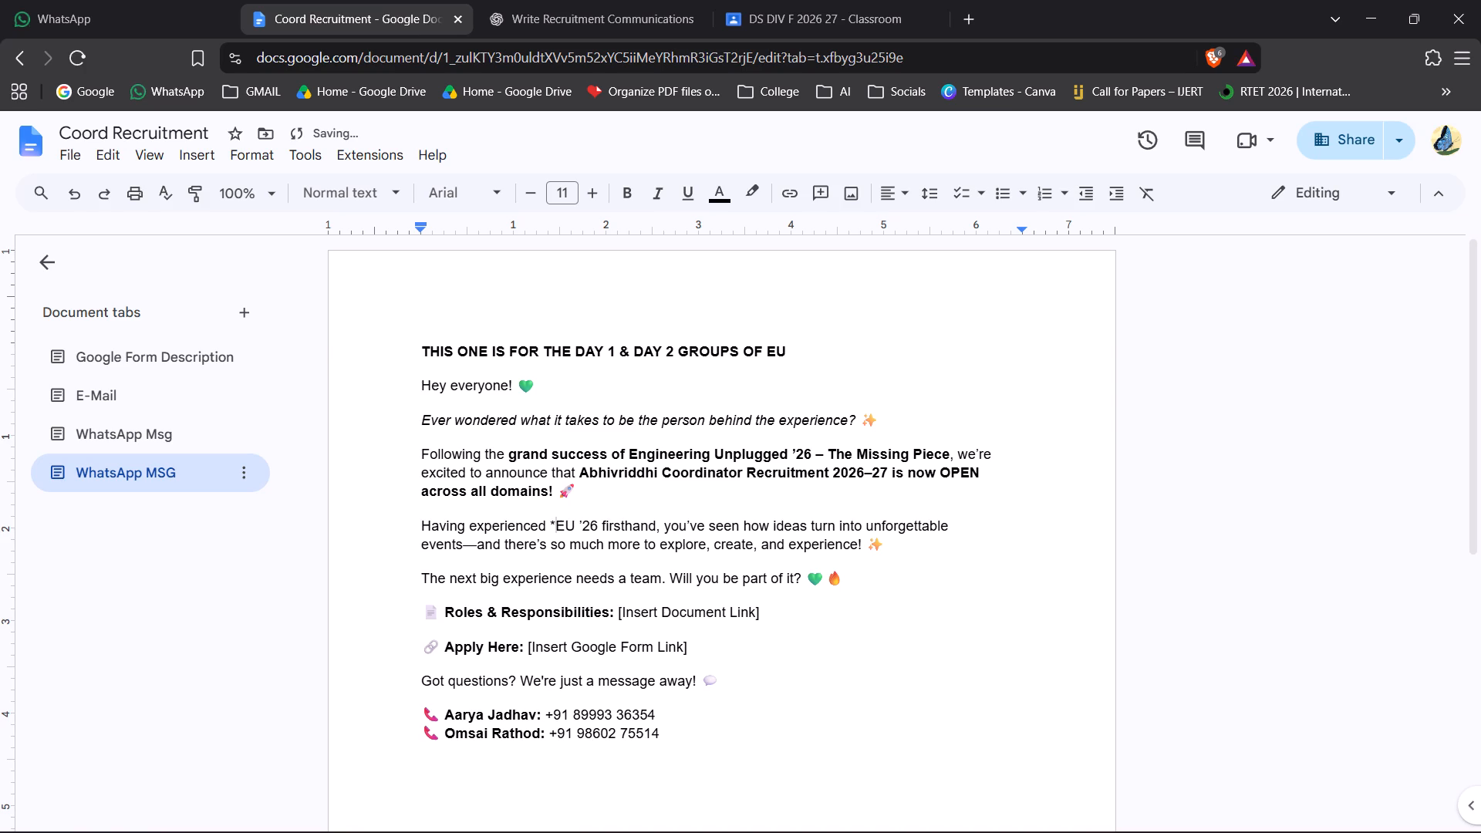
key(BackSpace)
key(ctrl+shift+Right)
key(ctrl+shift+Right)
key(ctrl+shift+Right)
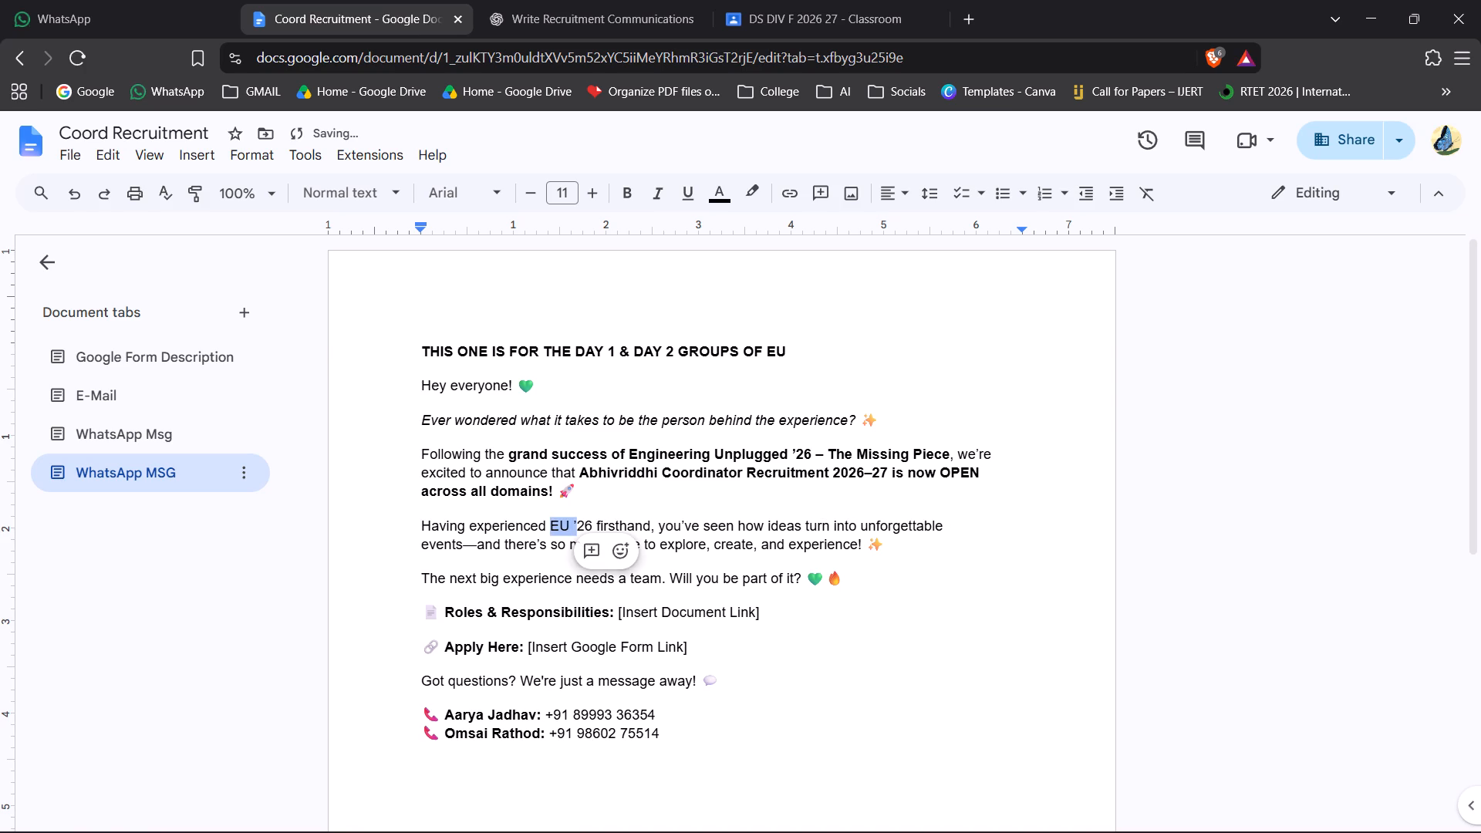
key(ctrl+b)
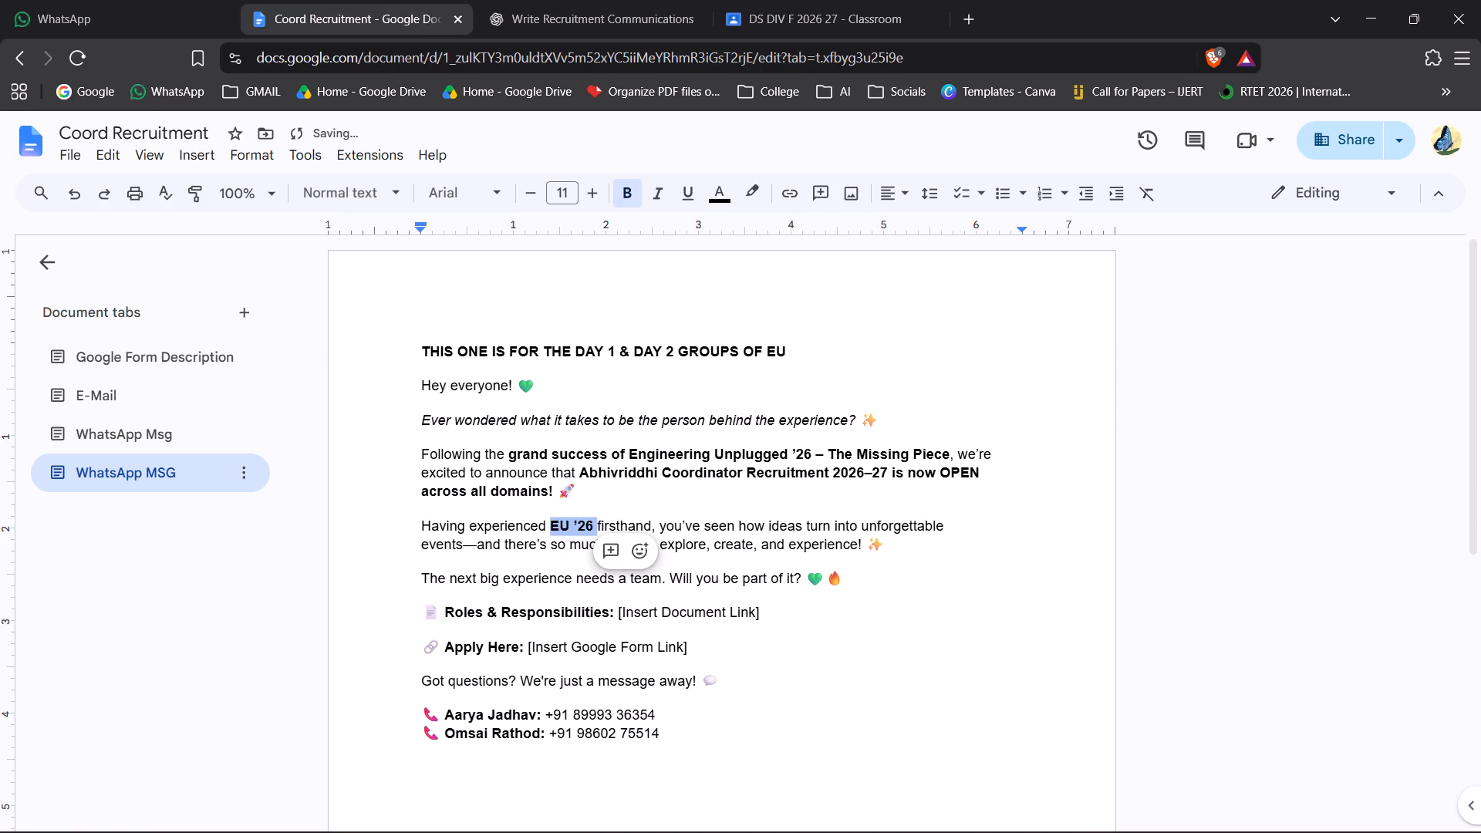
Make the word "explore" bold in the same sentence's closing list of verbs.
key(ctrl+Right)
key(ctrl+Right)
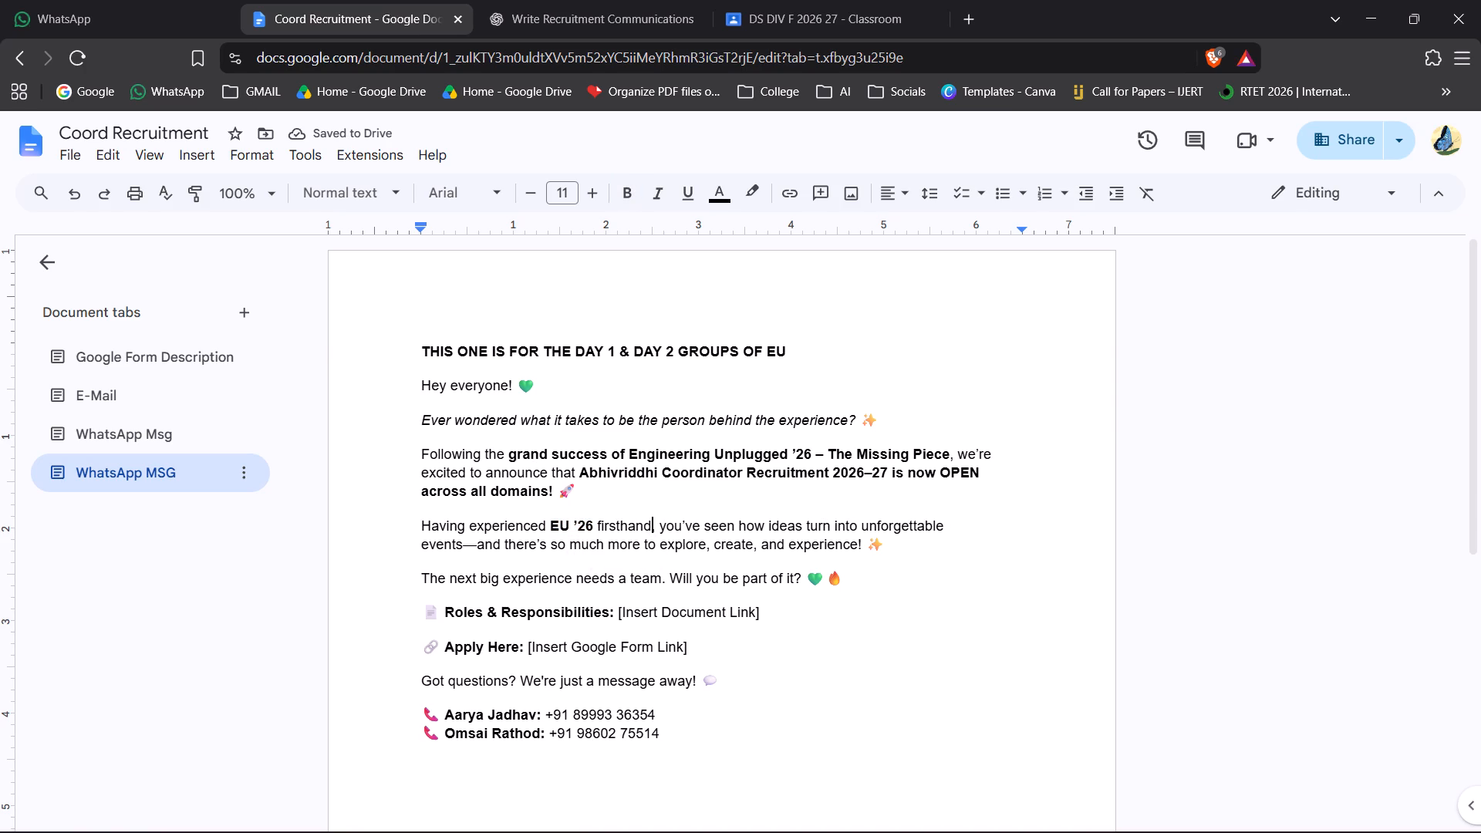
key(ctrl+Right)
key(ctrl+Right)
key(ctrl+Right)
key(ctrl+Right)
key(ctrl+Right)
key(ctrl+Right)
key(ctrl+Right)
key(ctrl+Right)
key(ctrl+Right)
key(ctrl+Right)
key(ctrl+Right)
key(ctrl+Right)
key(ctrl+Right)
key(ctrl+Right)
key(ctrl+Right)
key(ctrl+Right)
key(ctrl+shift+Right)
key(ctrl+b)
Make the words "create" and "experience" bold at the end of that sentence, leaving the punctuation and "and" in regular weight.
key(Right)
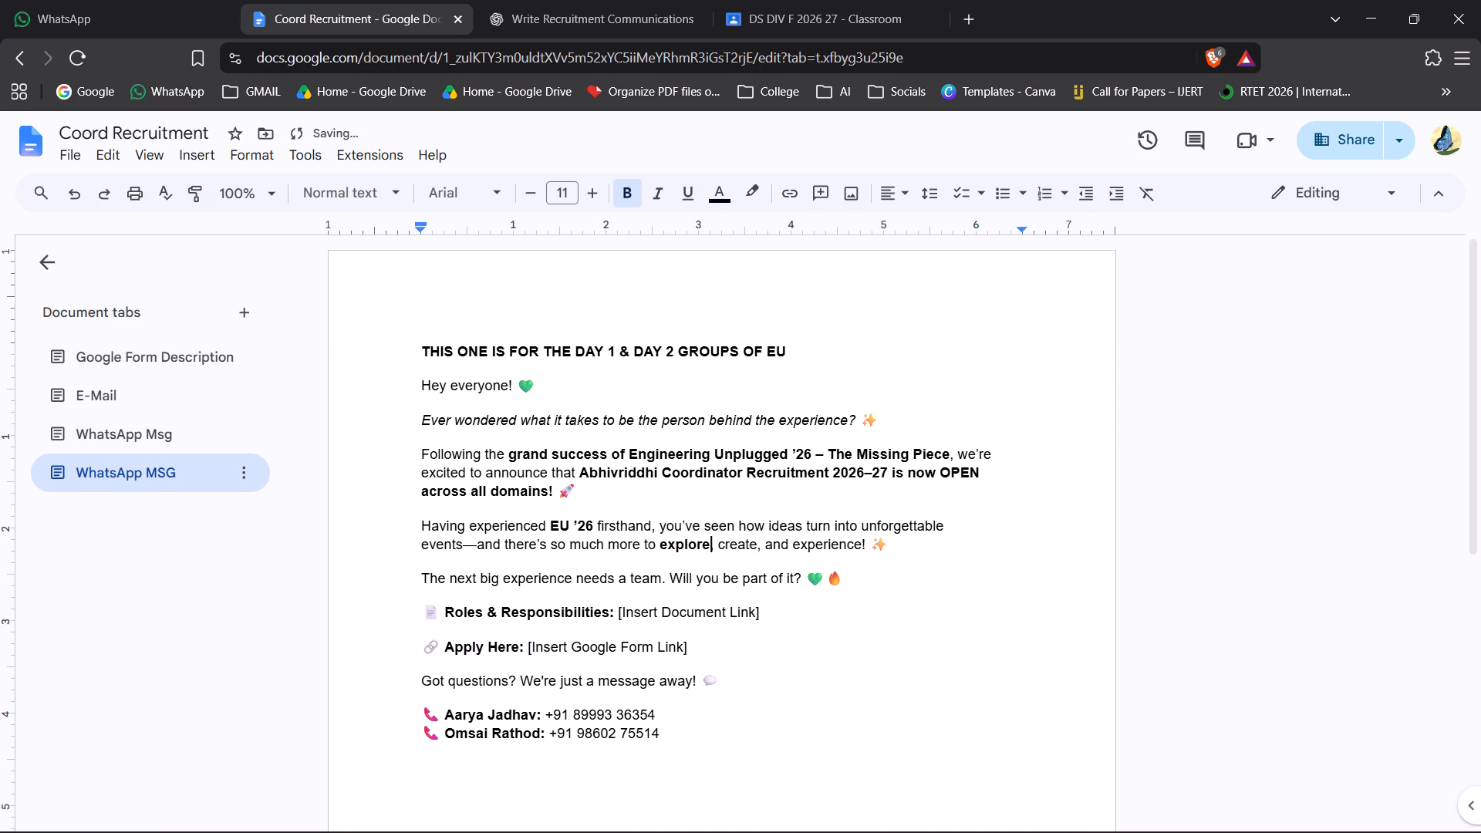
key(Right)
key(Right)
key(ctrl+shift+Right)
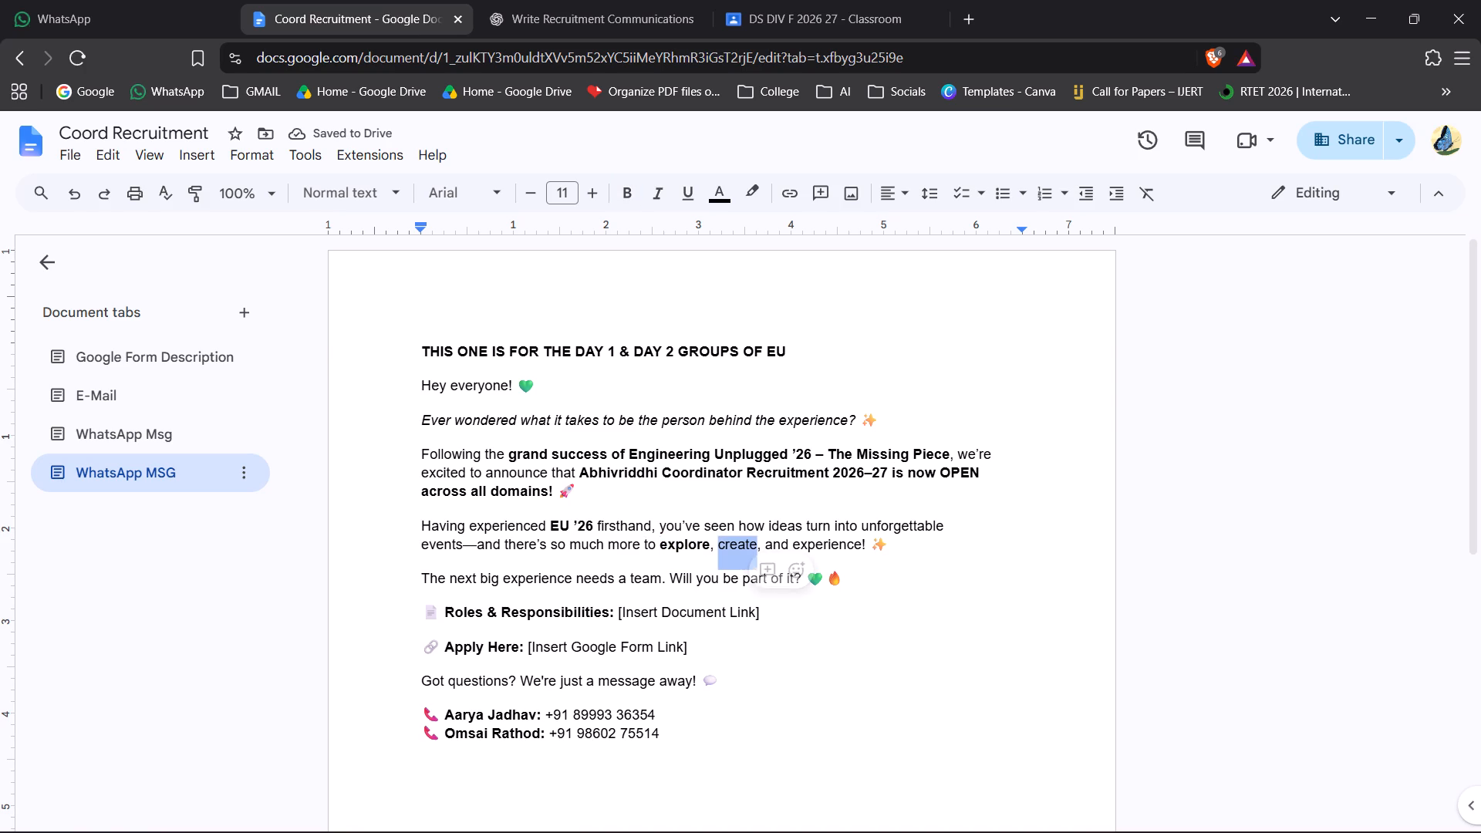
key(ctrl+b)
key(Right)
key(Right)
key(Right)
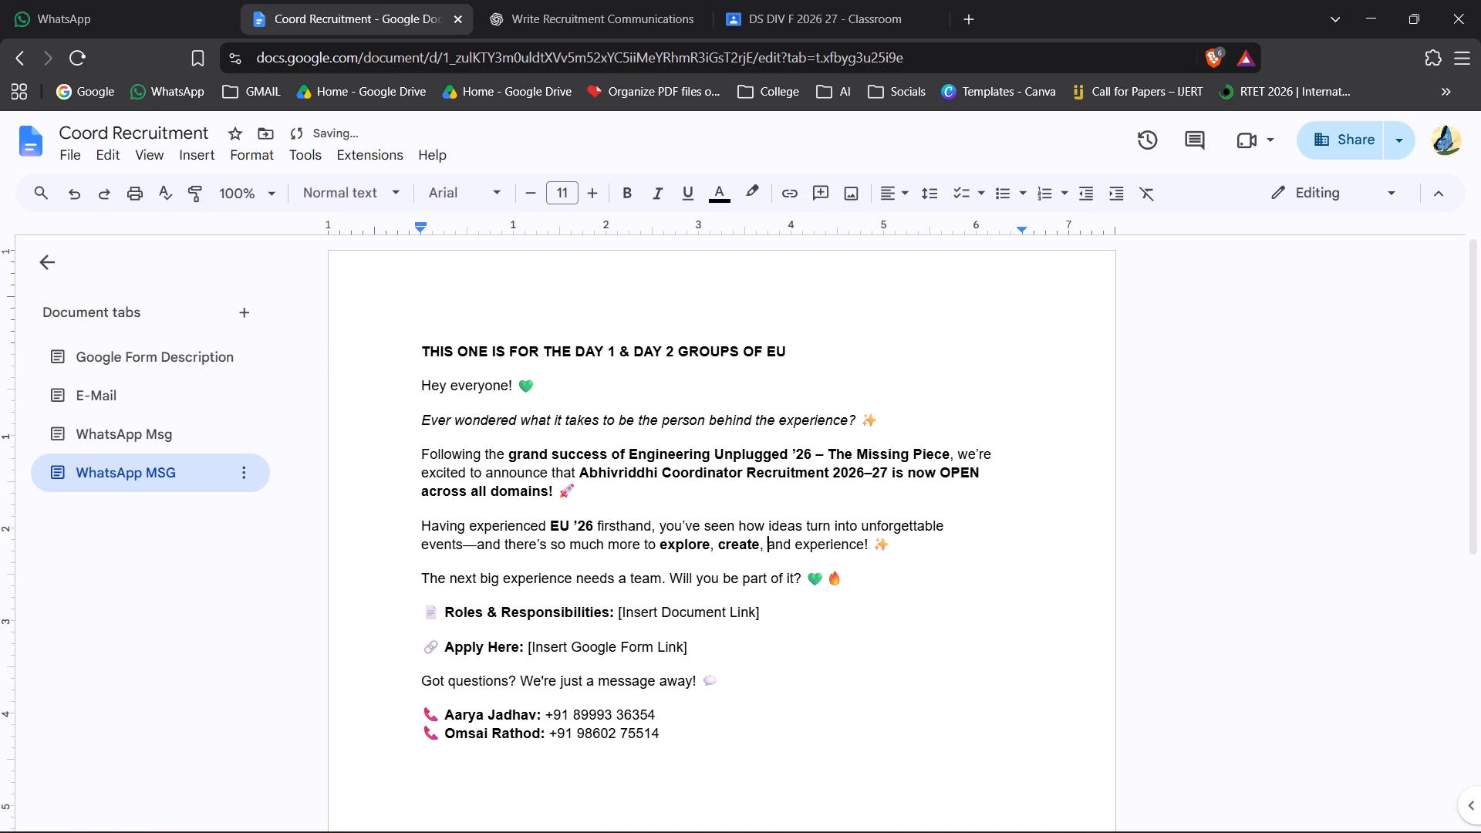
key(Right)
key(Right)
key(Right)
key(Right)
key(Right)
key(Left)
key(ctrl+shift+Right)
key(ctrl+b)
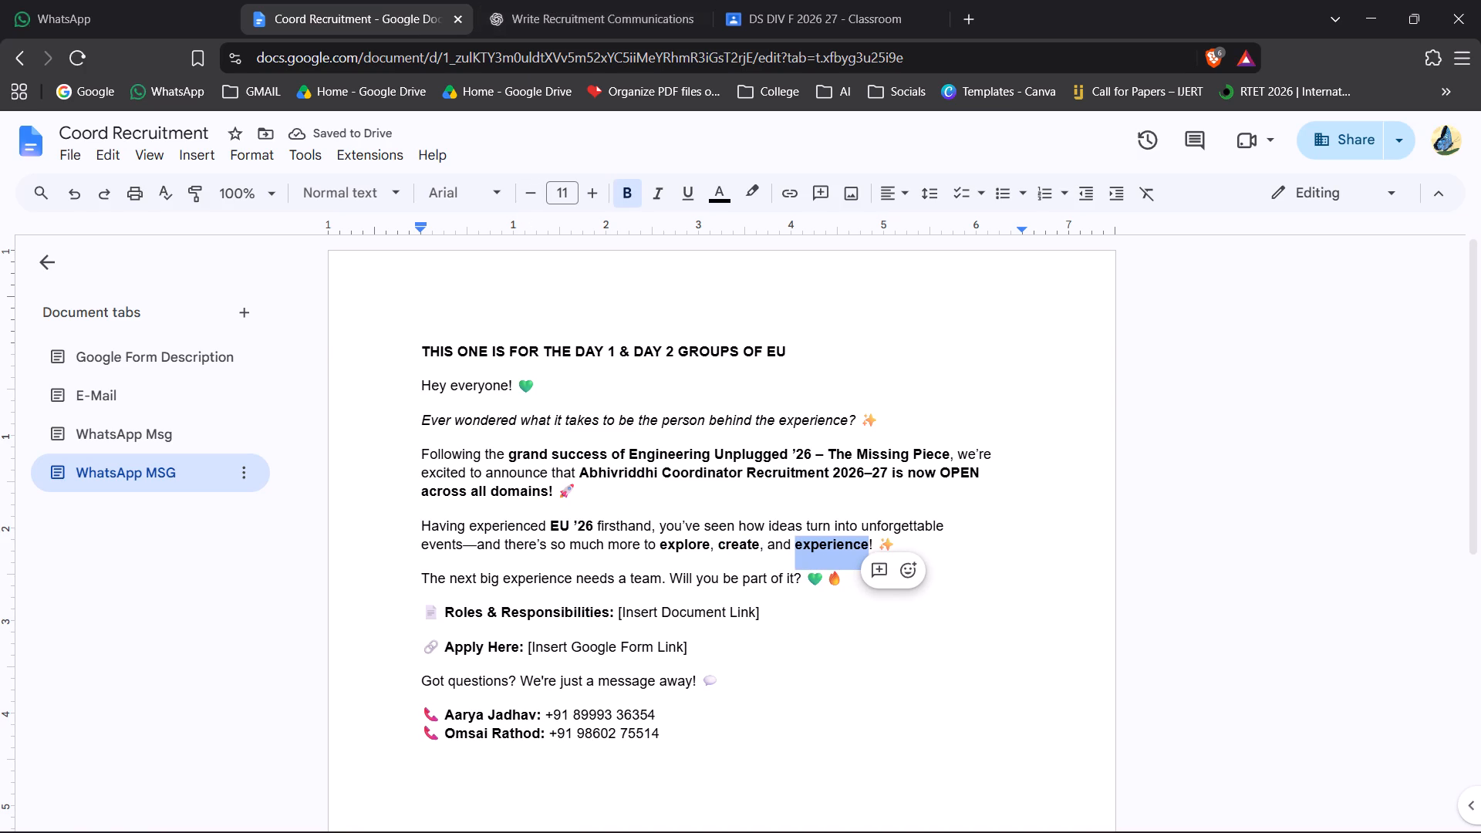
Replace the em dash after "unforgettable events" with a comma and a space.
click(492, 522)
click(473, 542)
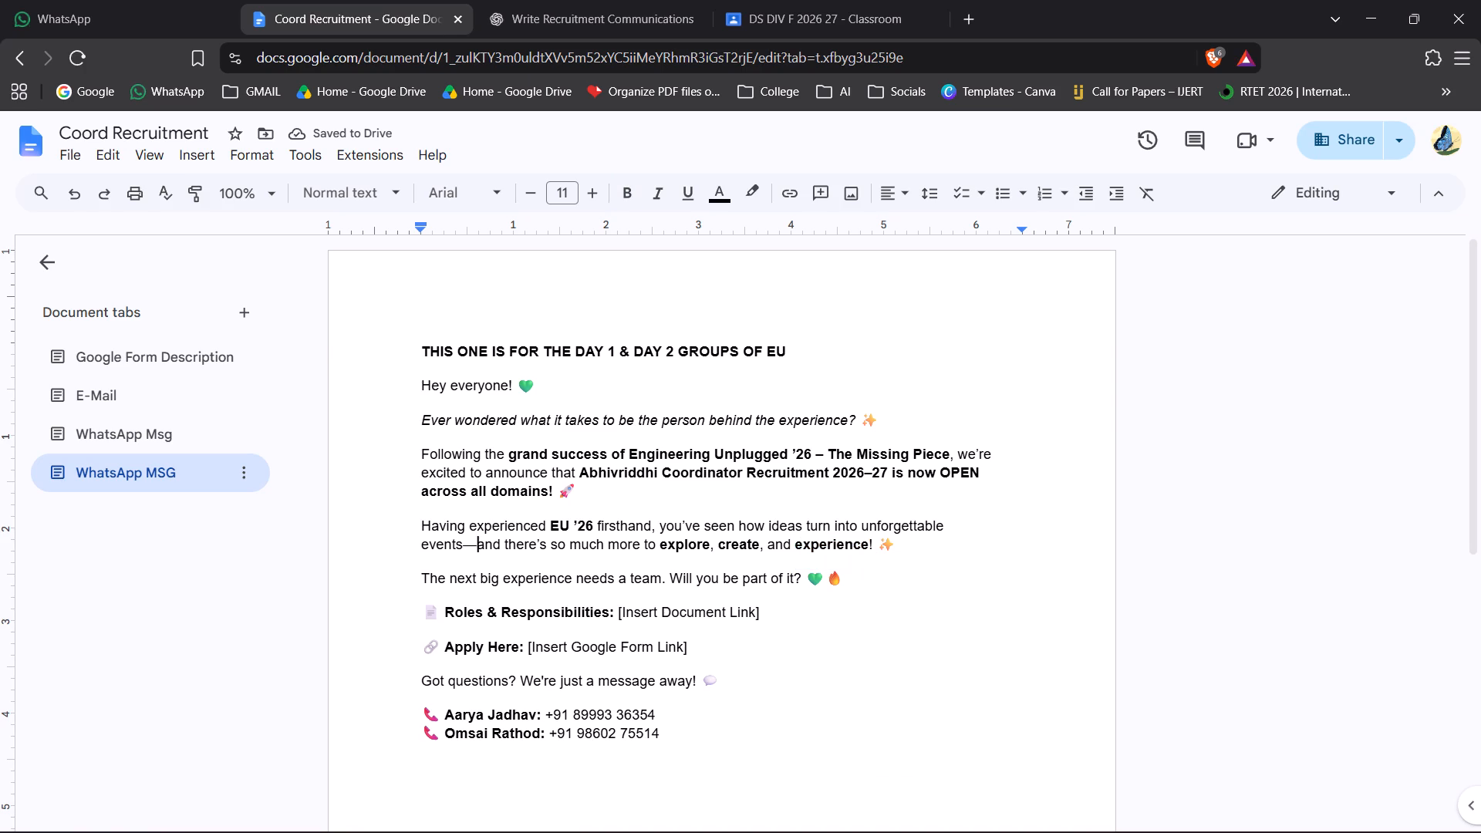
key(BackSpace)
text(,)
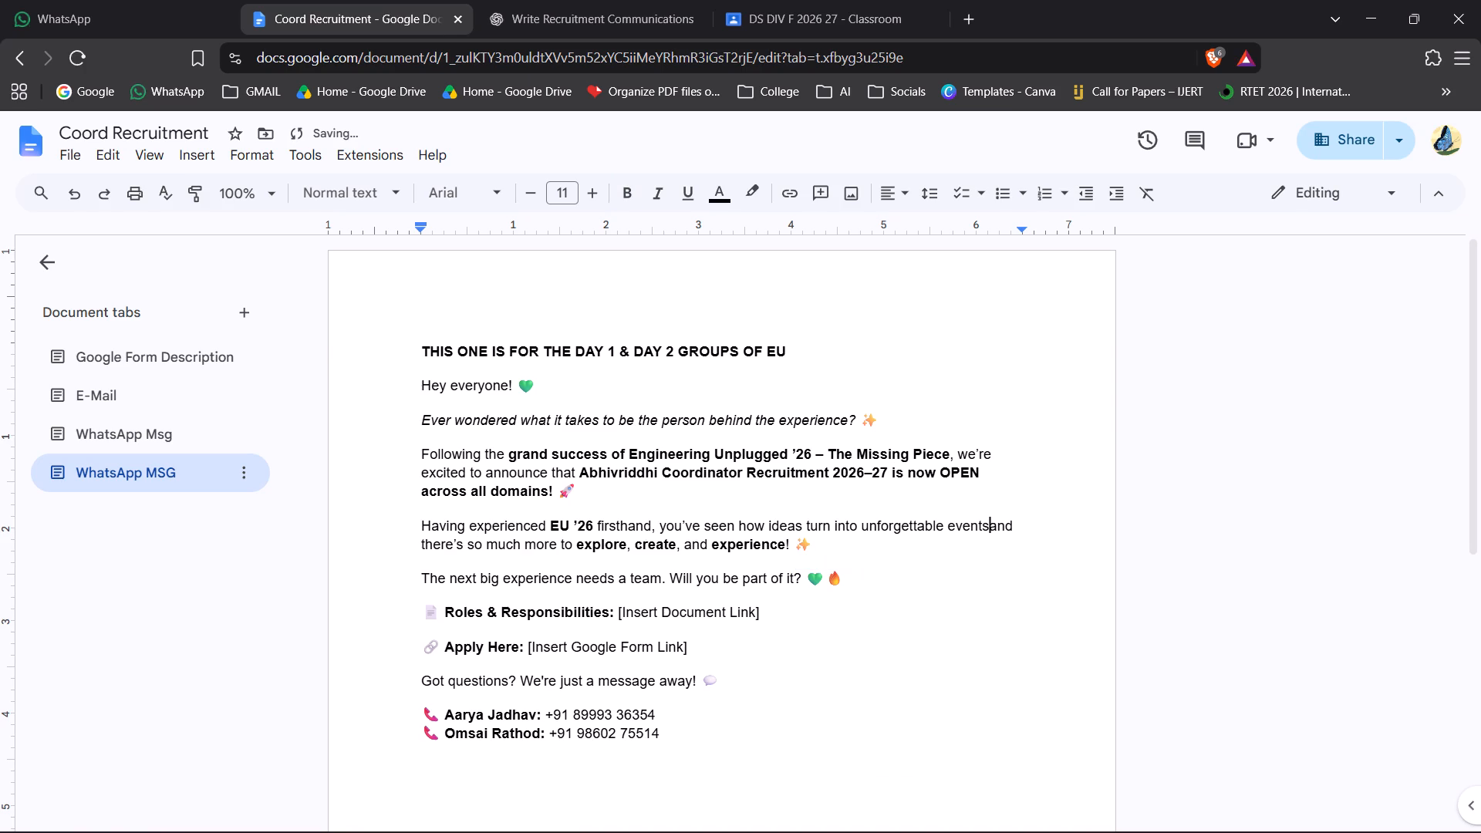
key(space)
click(754, 730)
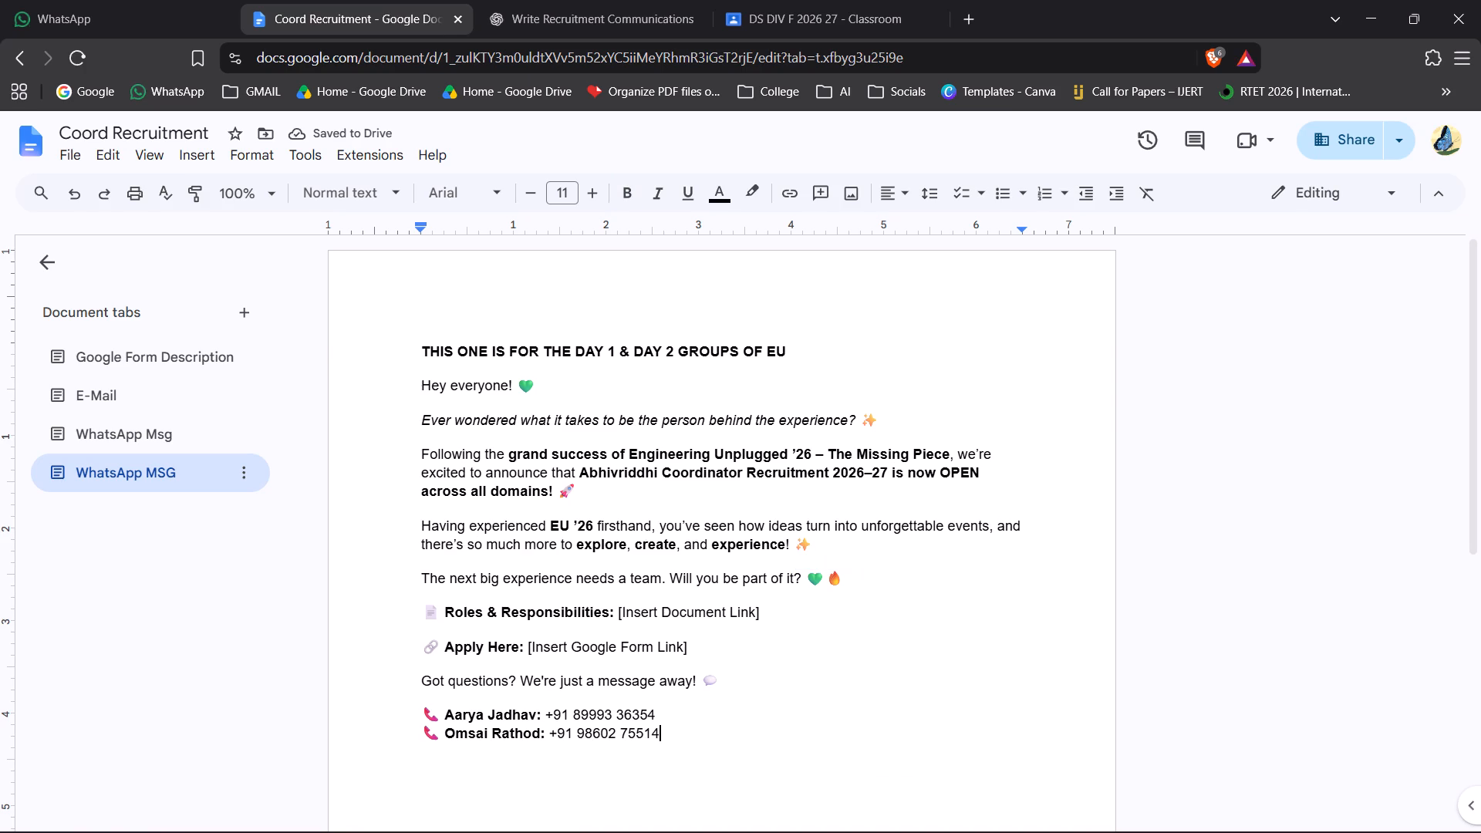
Compare the community message in the WhatsApp Msg tab with the Day 1 & Day 2 groups version in the WhatsApp MSG tab.
click(96, 416)
click(150, 479)
click(175, 421)
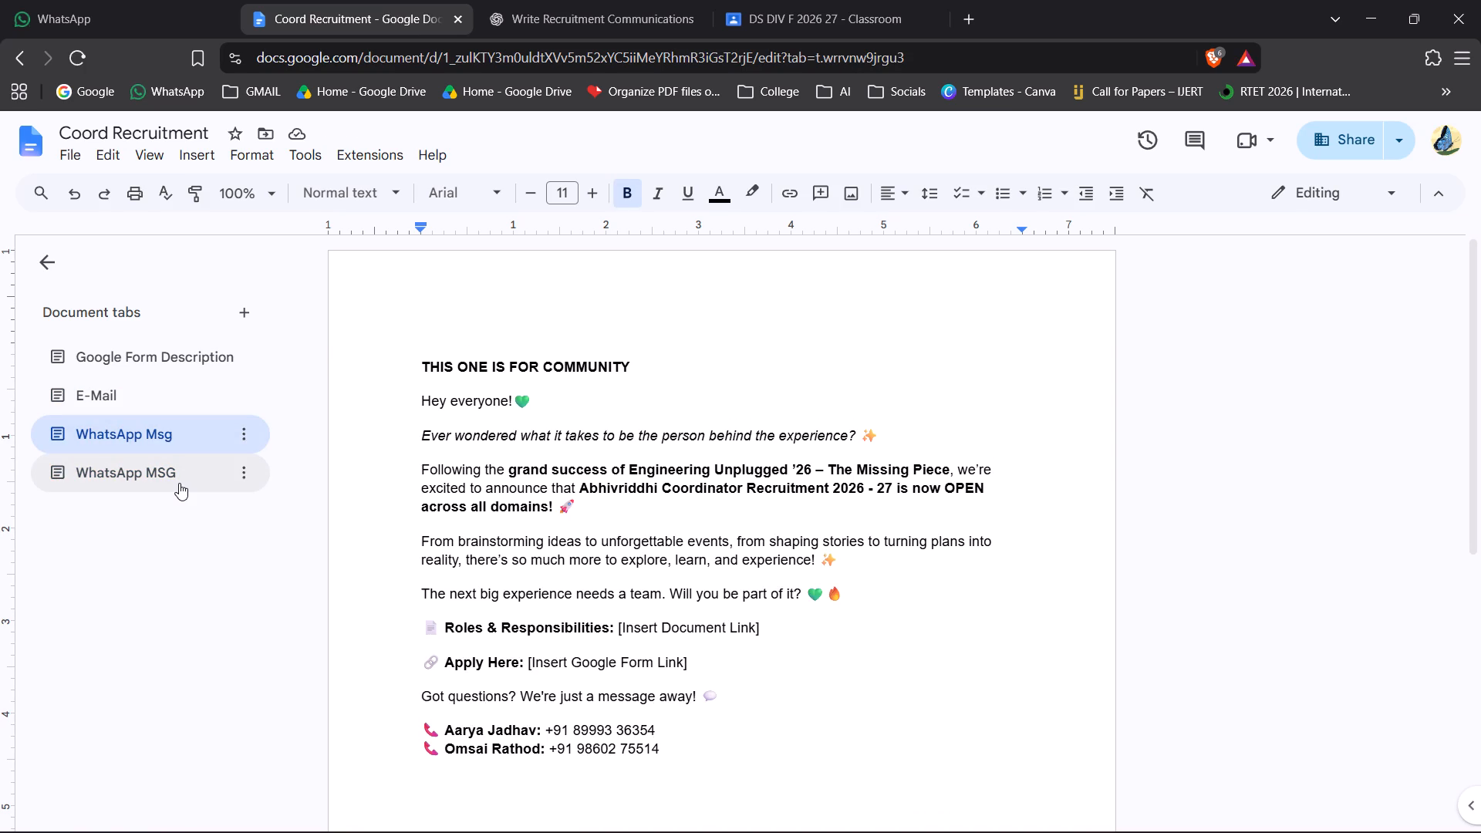
click(179, 483)
click(196, 420)
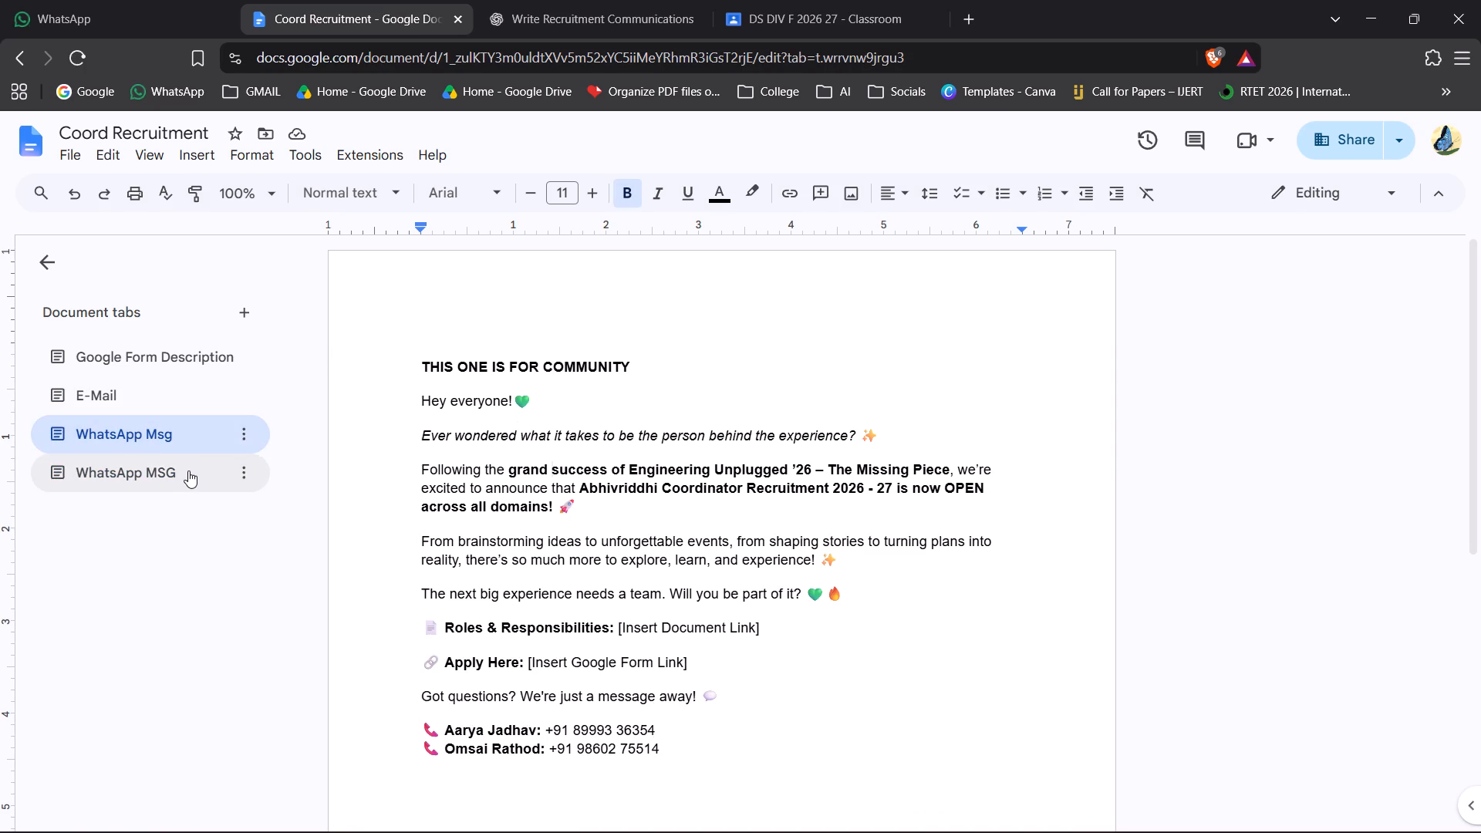
click(188, 470)
click(190, 435)
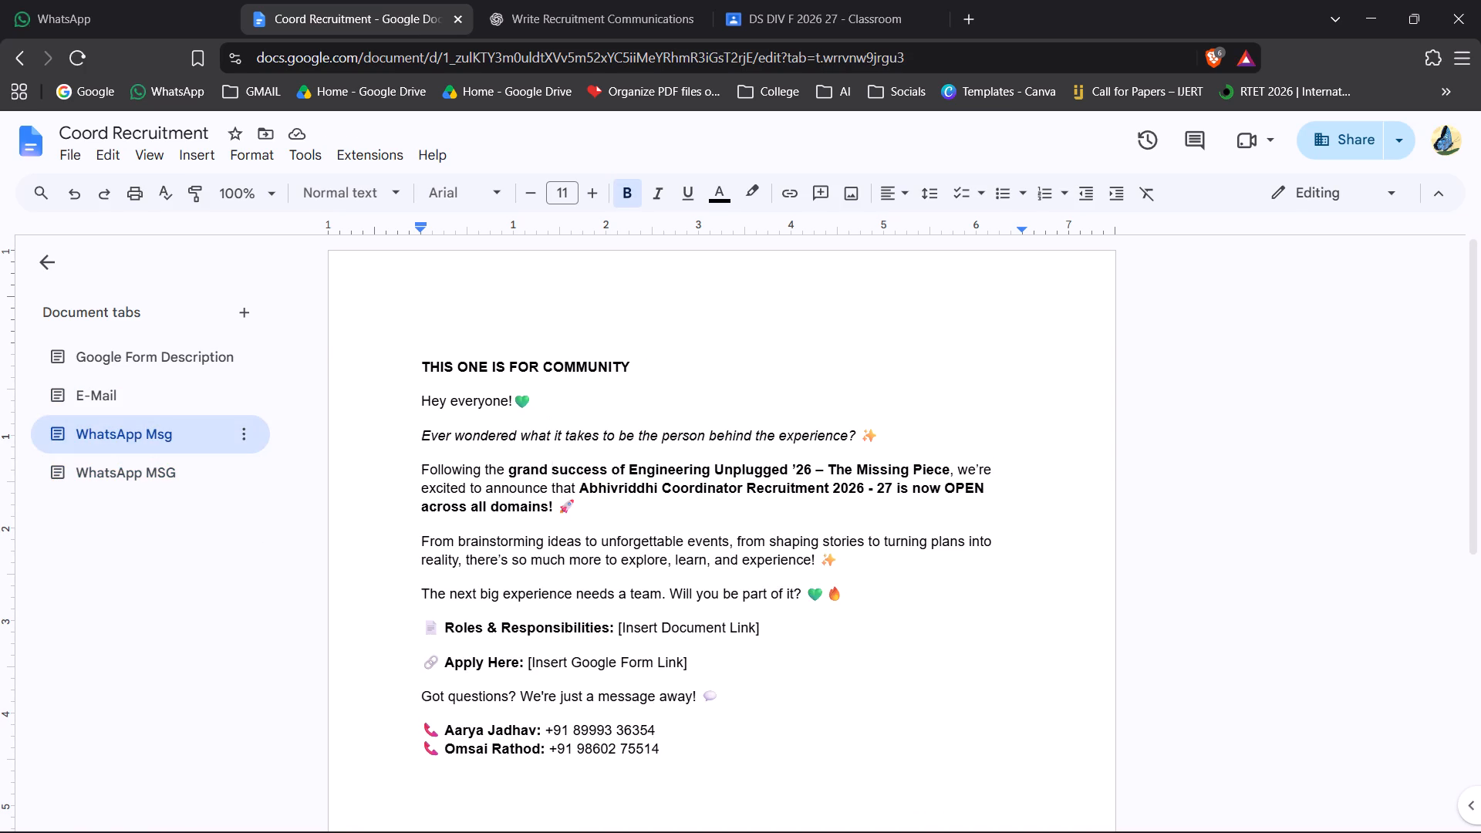